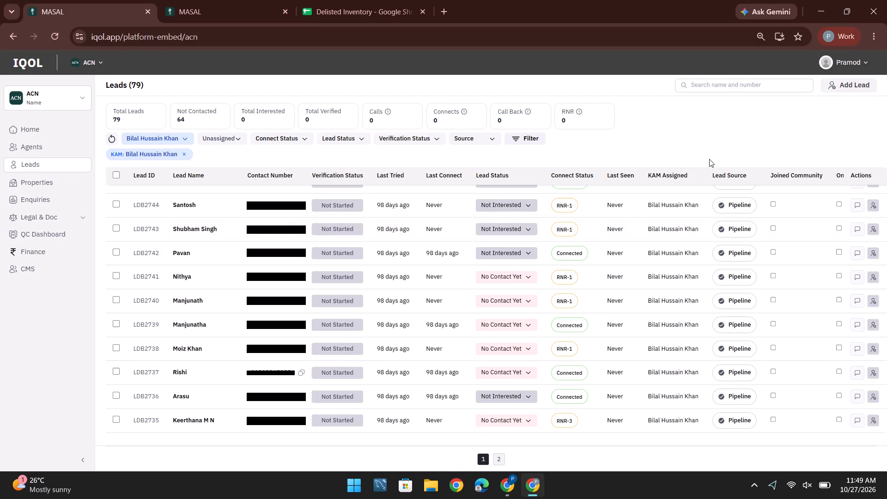
pyautogui.click(854, 201)
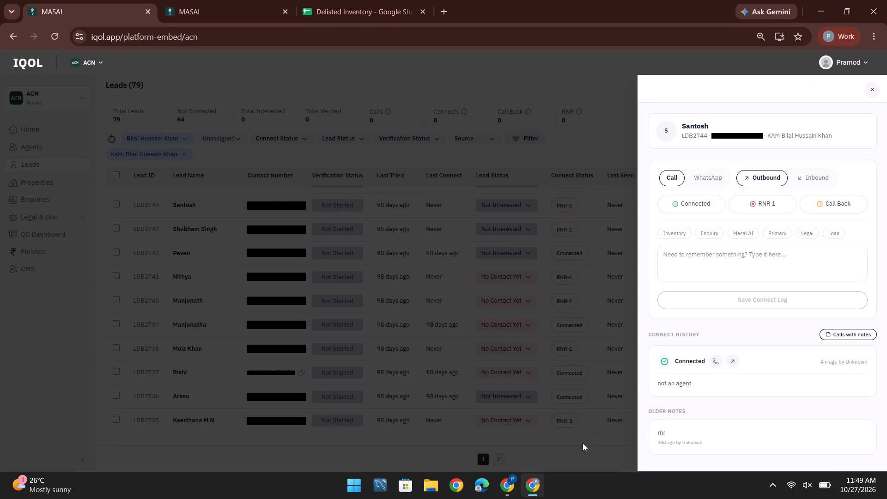
pyautogui.click(583, 443)
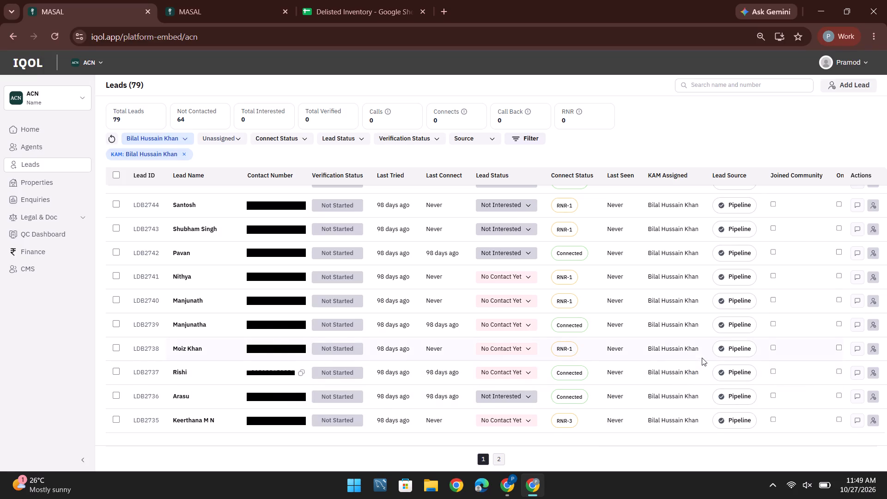
pyautogui.scroll(-1, 702, 358)
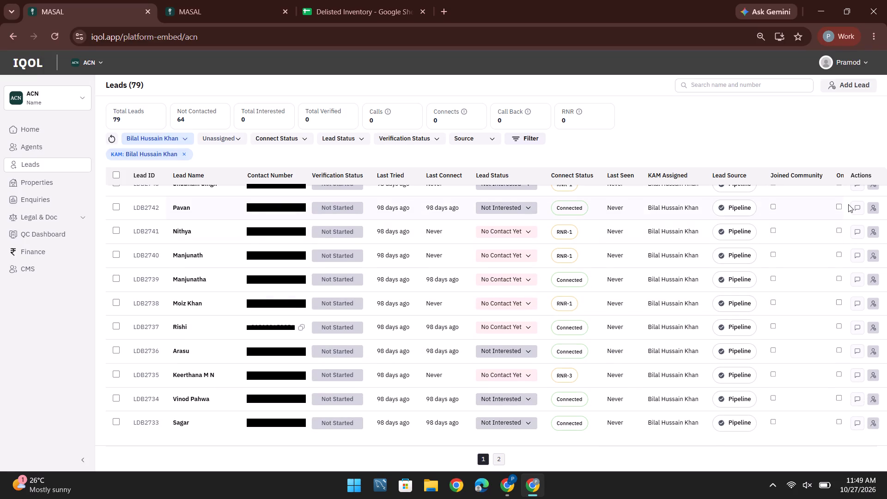
pyautogui.click(855, 204)
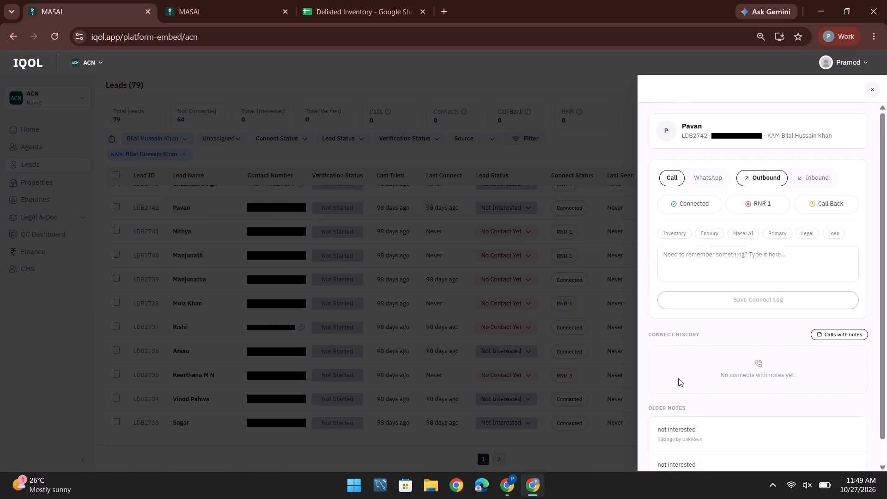
pyautogui.hscroll(3, 678, 378)
pyautogui.click(577, 457)
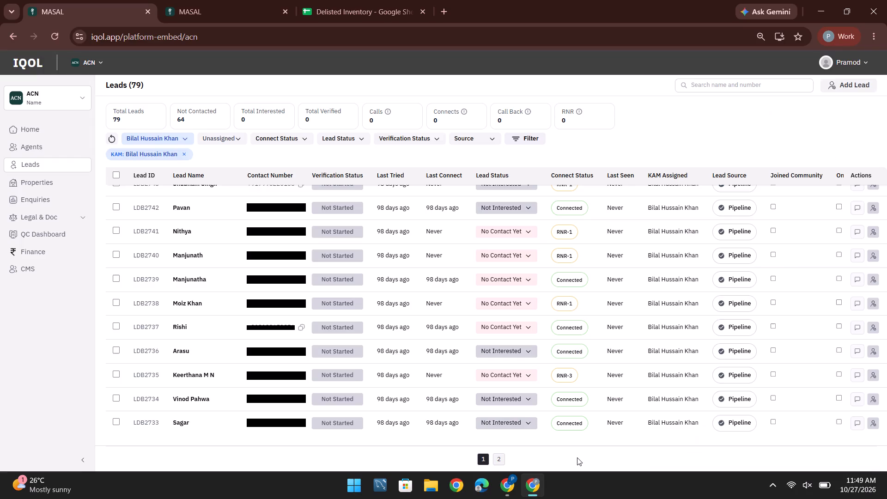
pyautogui.hscroll(1, 666, 385)
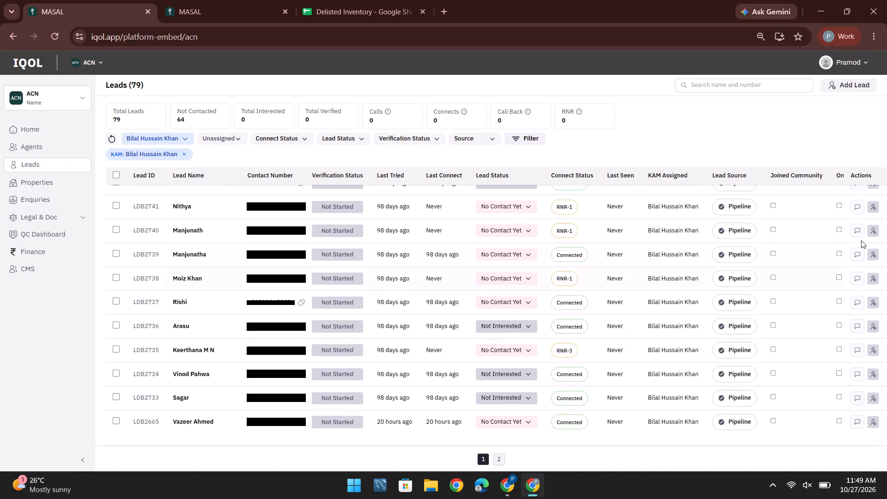
pyautogui.click(856, 209)
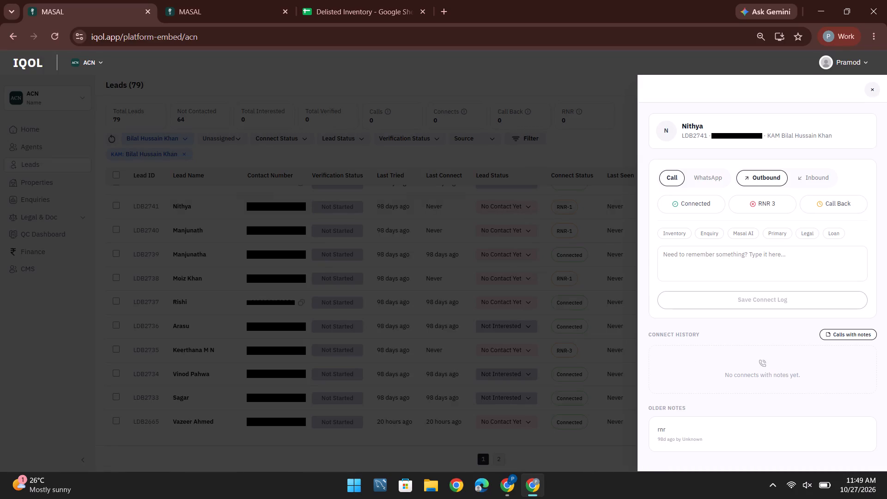
pyautogui.hscroll(2, 673, 437)
pyautogui.click(595, 455)
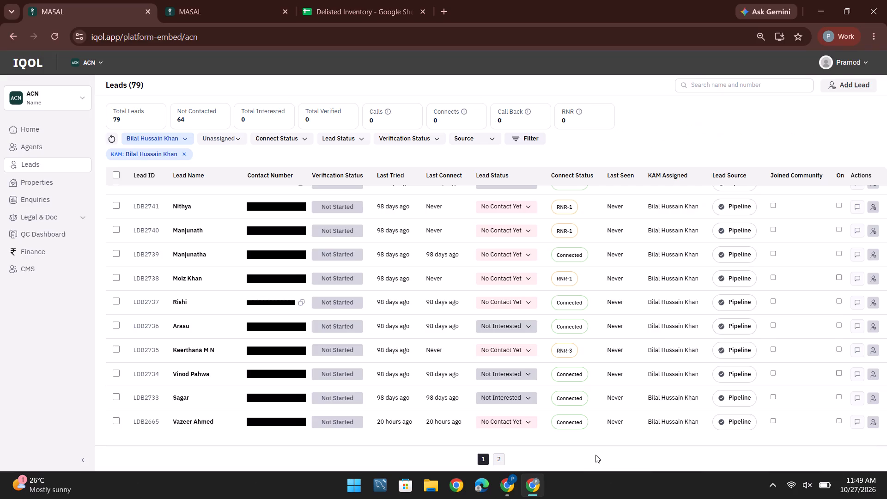
pyautogui.click(873, 205)
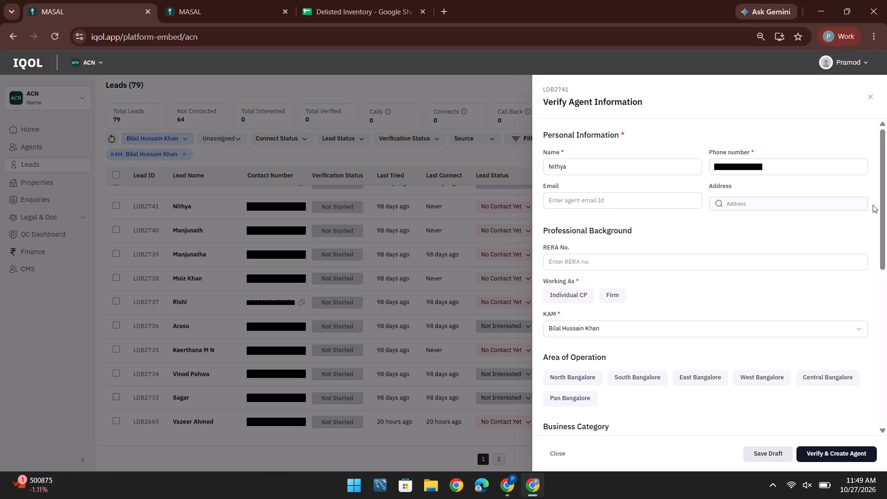
pyautogui.click(869, 99)
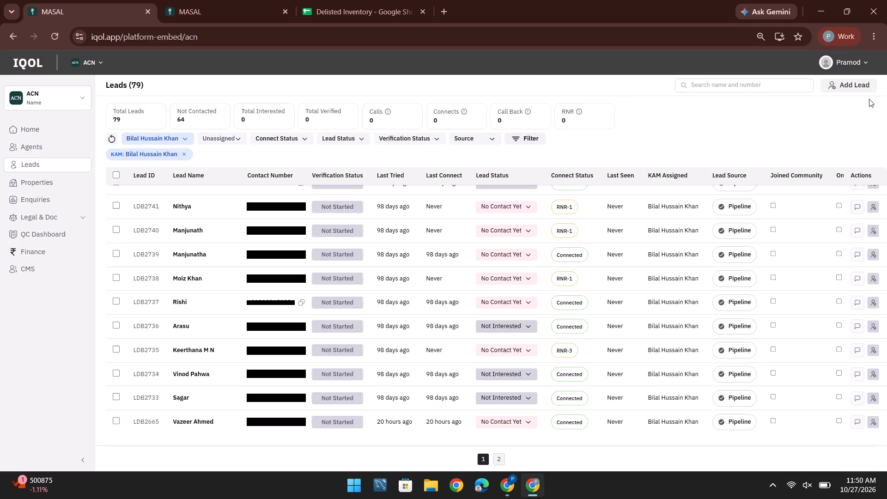
pyautogui.click(853, 204)
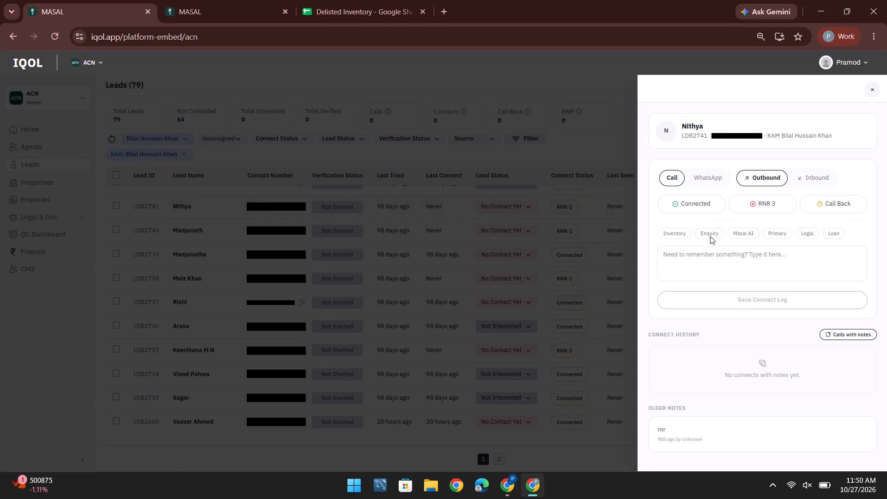
pyautogui.click(760, 206)
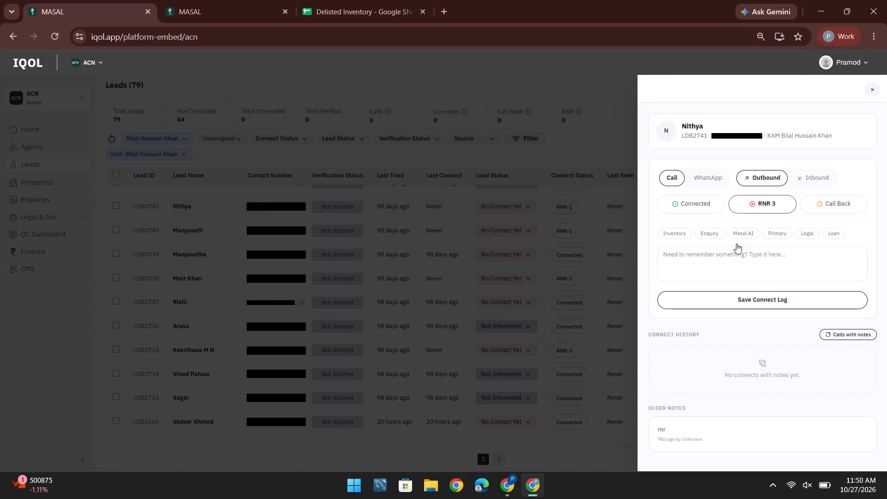
pyautogui.click(728, 253)
pyautogui.write('inc')
pyautogui.write('oming not')
pyautogui.press('space')
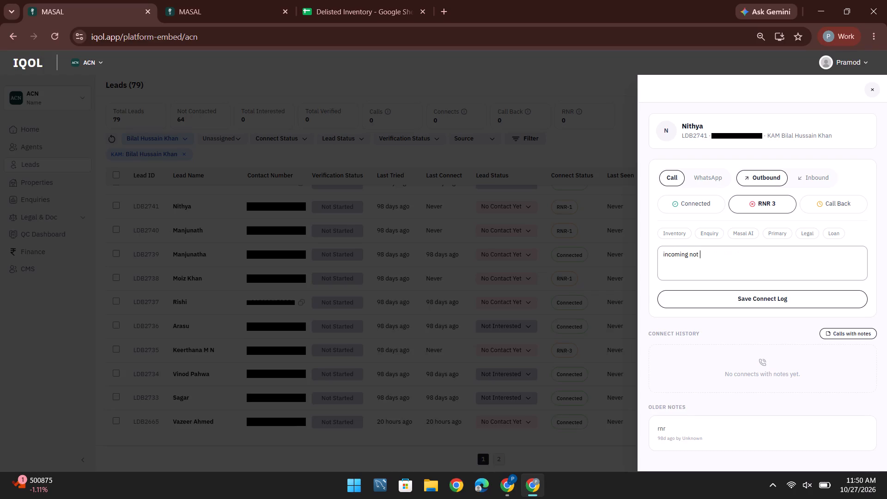
pyautogui.write('available')
pyautogui.press('space')
pyautogui.press('Left')
pyautogui.press('Left')
pyautogui.press('Left')
pyautogui.press('Left')
pyautogui.press('Left')
pyautogui.press('Left')
pyautogui.press('Left')
pyautogui.press('Left')
pyautogui.press('Left')
pyautogui.press('Left')
pyautogui.press('Left')
pyautogui.press('Left')
pyautogui.press('Left')
pyautogui.press('Left')
pyautogui.write('ca')
pyautogui.write('lls')
pyautogui.press('space')
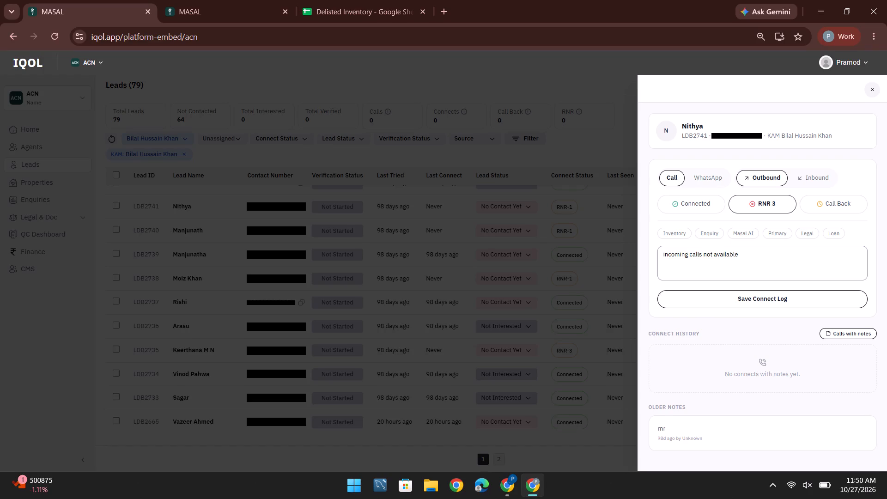
pyautogui.click(749, 306)
pyautogui.click(613, 448)
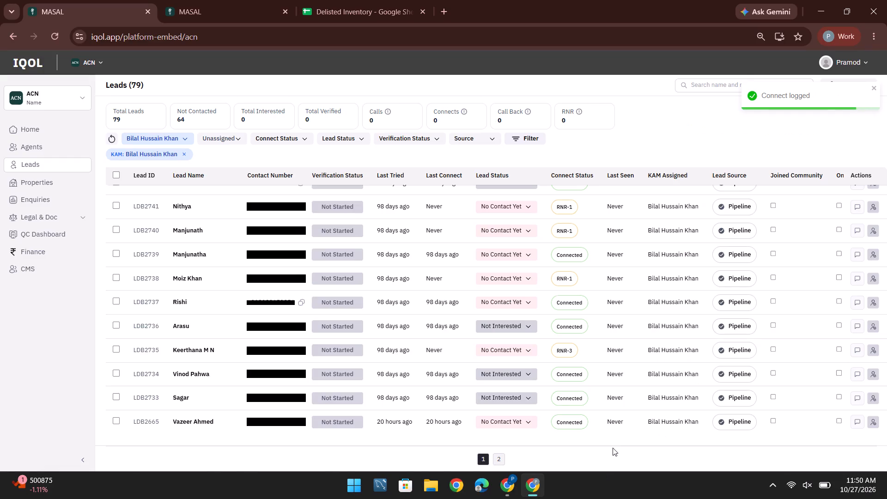
pyautogui.scroll(-1, 693, 377)
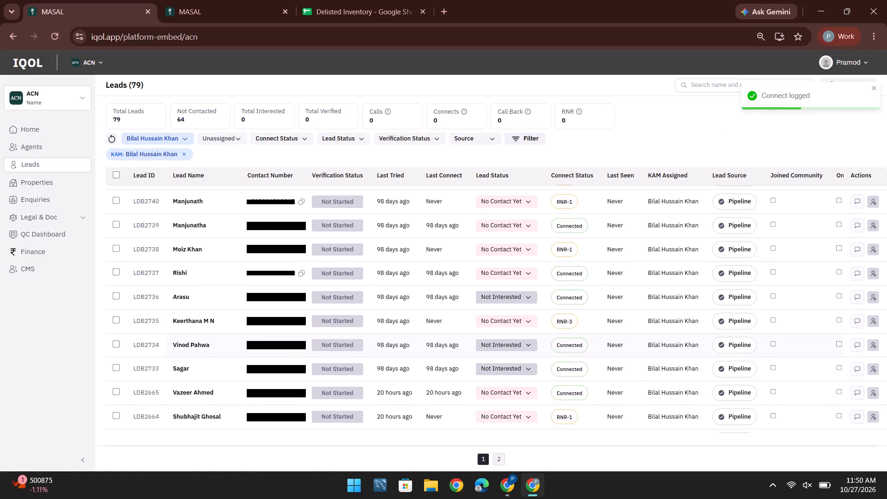
pyautogui.click(856, 202)
pyautogui.click(608, 449)
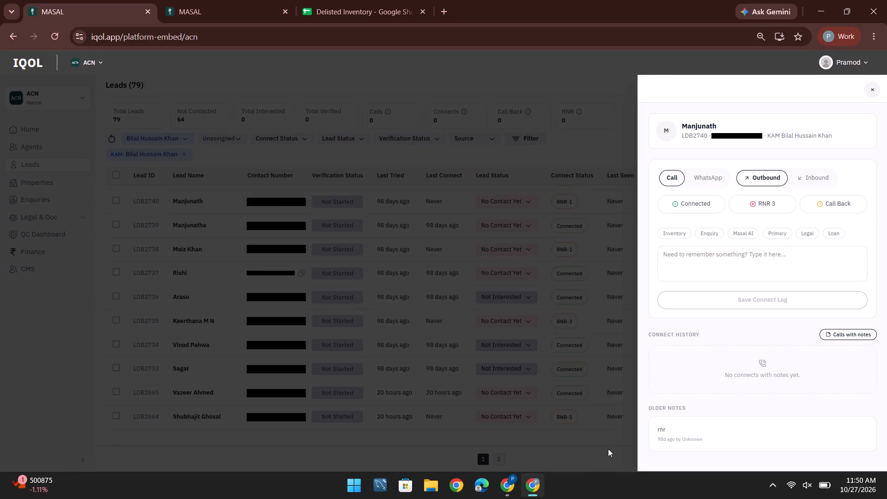
pyautogui.click(874, 204)
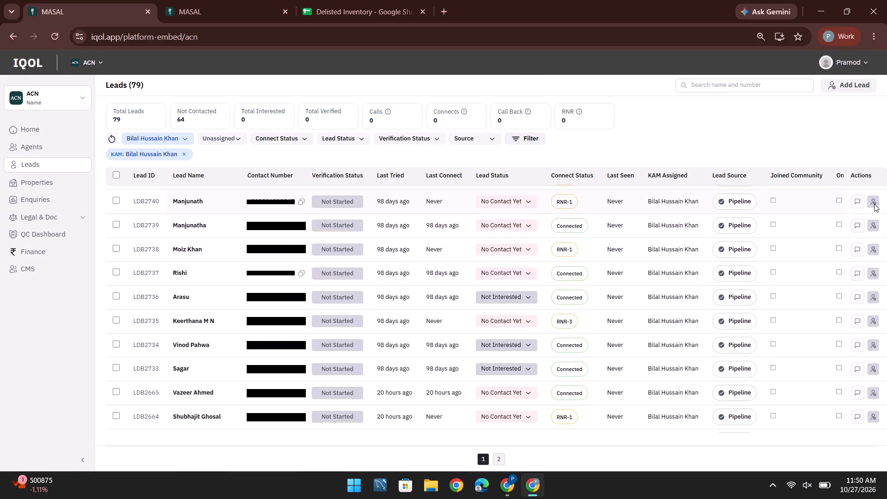
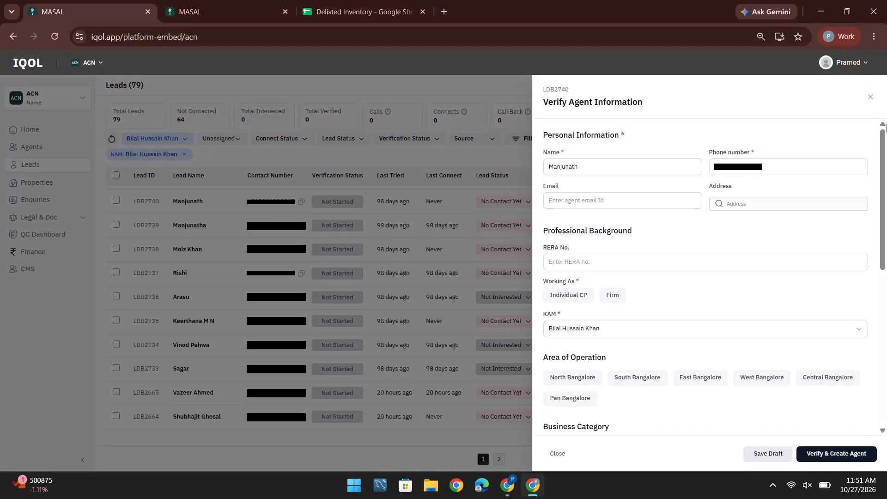
pyautogui.click(869, 100)
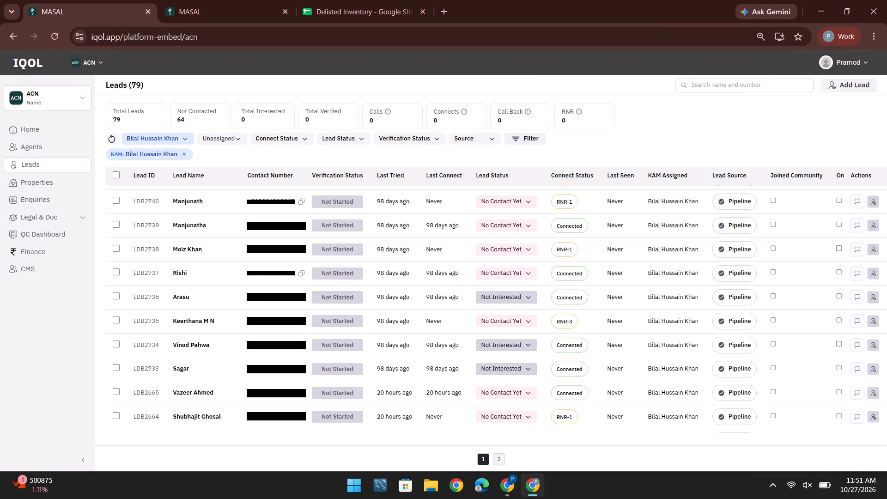
pyautogui.scroll(-2, 788, 270)
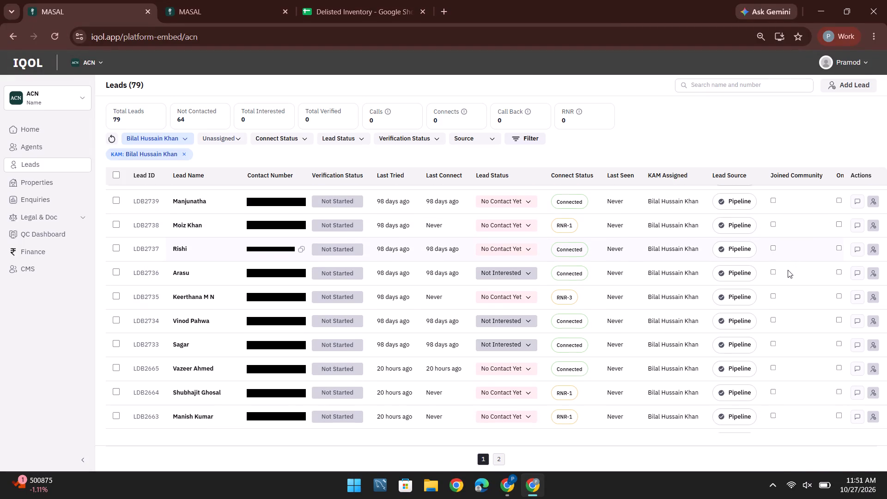
pyautogui.click(871, 205)
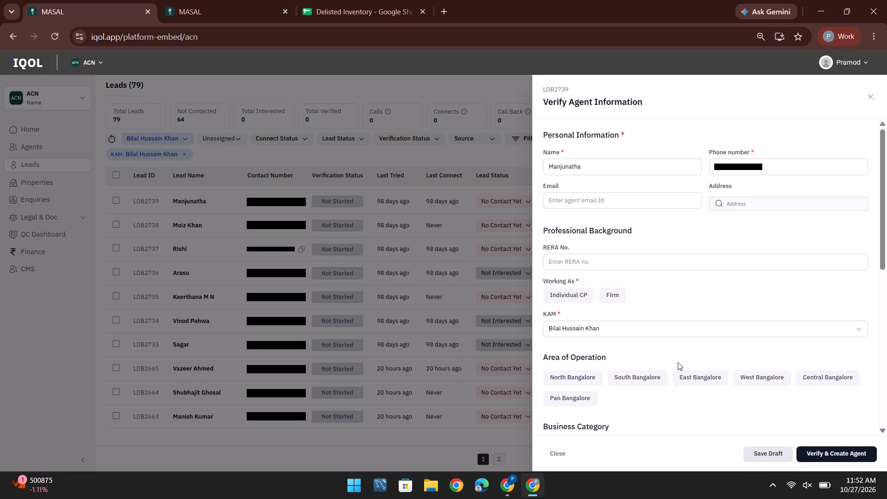
pyautogui.click(570, 293)
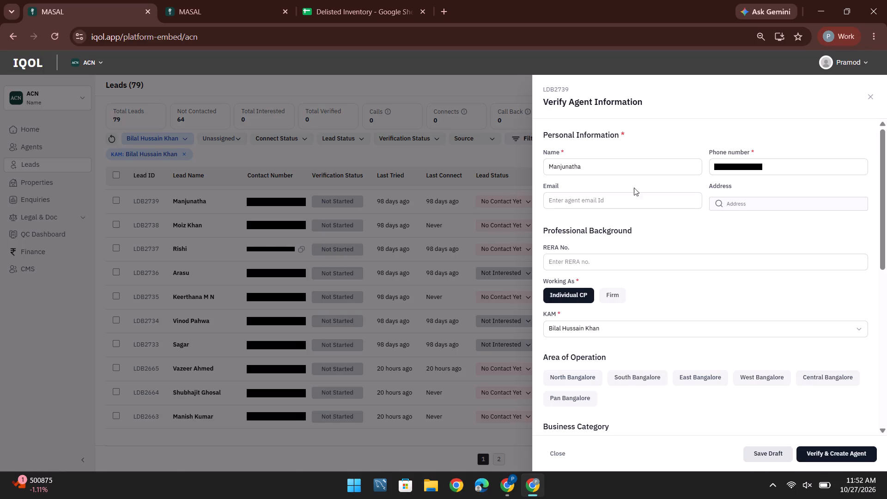
# Replace the agent's name in the verification form with "hemanth".
pyautogui.click(606, 162)
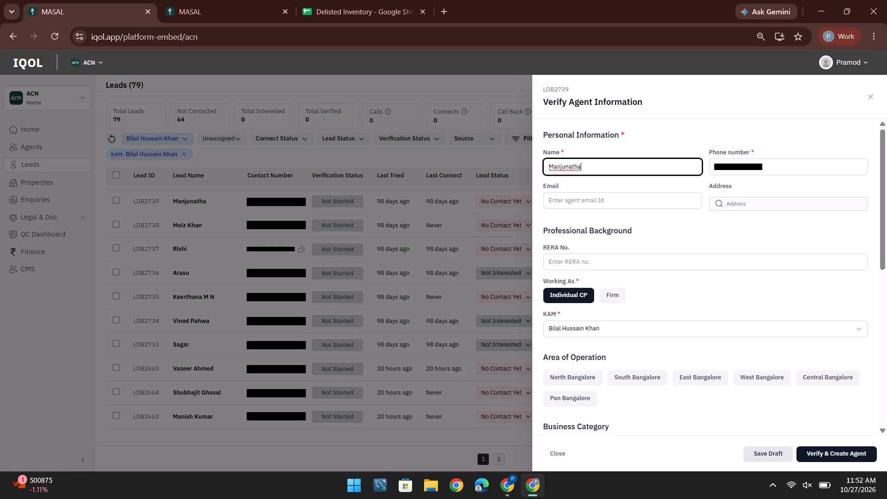
pyautogui.press('BackSpace')
pyautogui.press('BackSpace')
pyautogui.press('BackSpace')
pyautogui.press('BackSpace')
pyautogui.press('BackSpace')
pyautogui.press('BackSpace')
pyautogui.press('BackSpace')
pyautogui.press('BackSpace')
pyautogui.press('BackSpace')
pyautogui.press('BackSpace')
pyautogui.press('BackSpace')
pyautogui.press('BackSpace')
pyautogui.press('BackSpace')
pyautogui.press('BackSpace')
pyautogui.press('BackSpace')
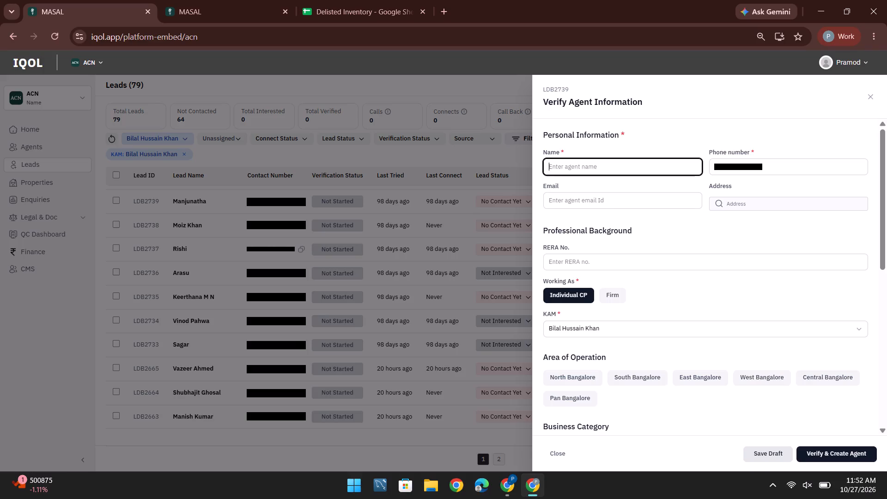
pyautogui.write('hema')
pyautogui.write('nth')
# Set the area of operation to Pan Bangalore and the business categories to Primary and Resale.
pyautogui.scroll(-1, 685, 286)
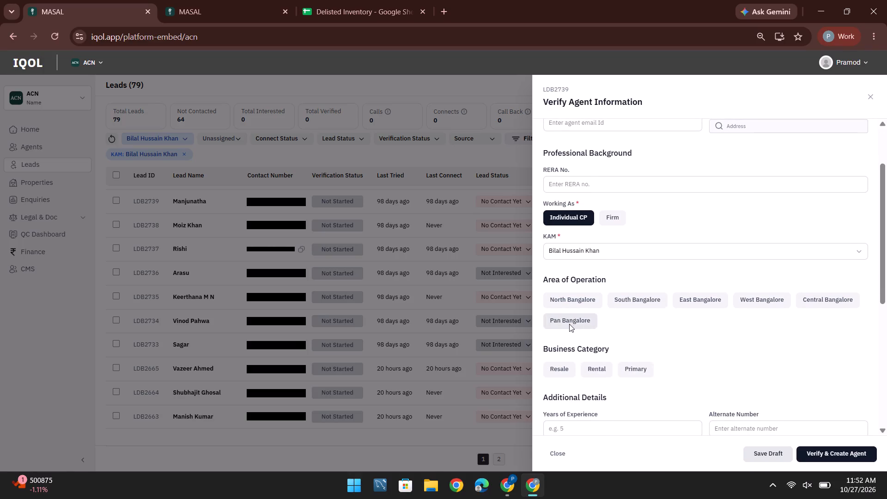
pyautogui.click(569, 324)
pyautogui.scroll(-1, 677, 330)
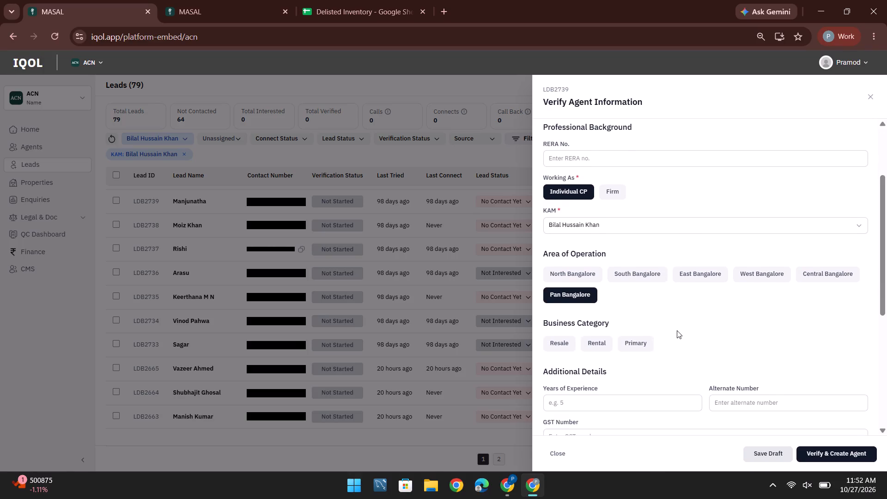
pyautogui.click(636, 349)
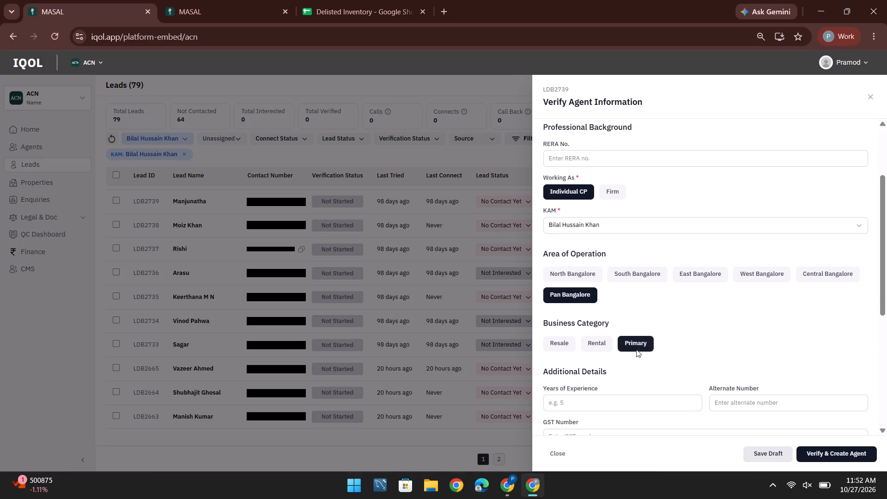
pyautogui.click(563, 342)
# Select Kannada and English as the agent's languages.
pyautogui.scroll(-2, 694, 340)
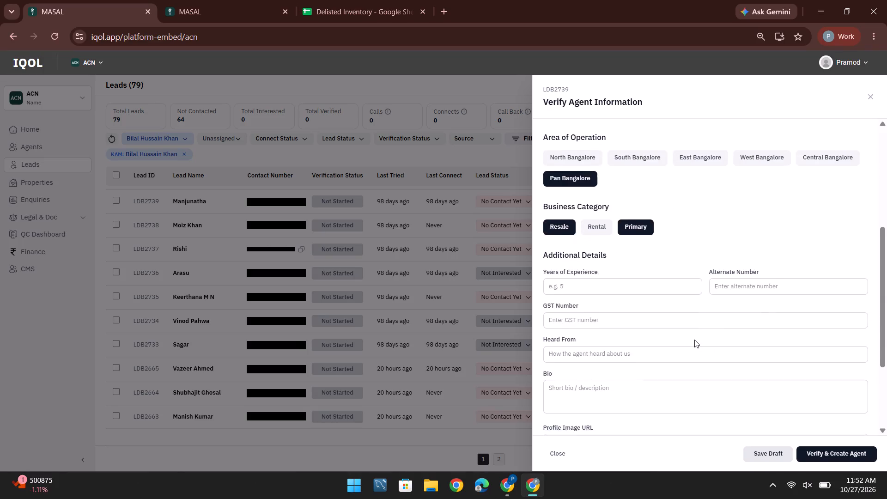
pyautogui.scroll(-2, 694, 340)
pyautogui.click(635, 357)
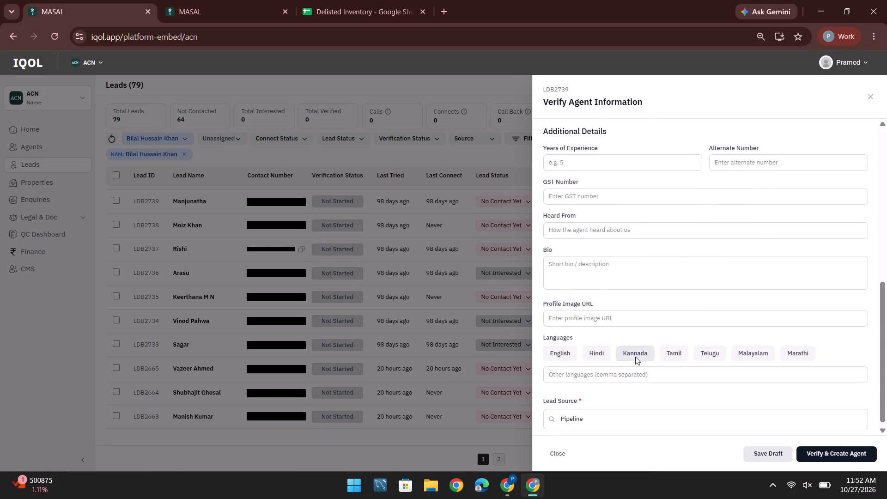
pyautogui.click(565, 353)
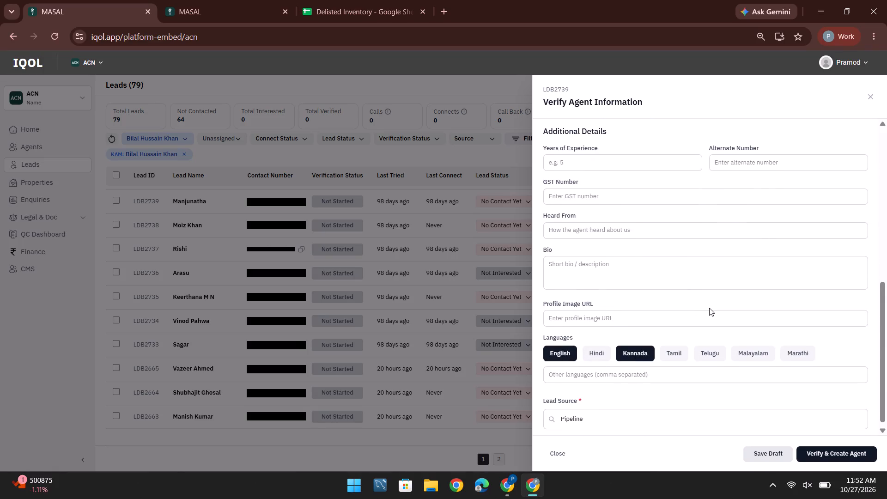
# Review the filled-in verification form and remove Primary from the business categories.
pyautogui.hscroll(1, 709, 308)
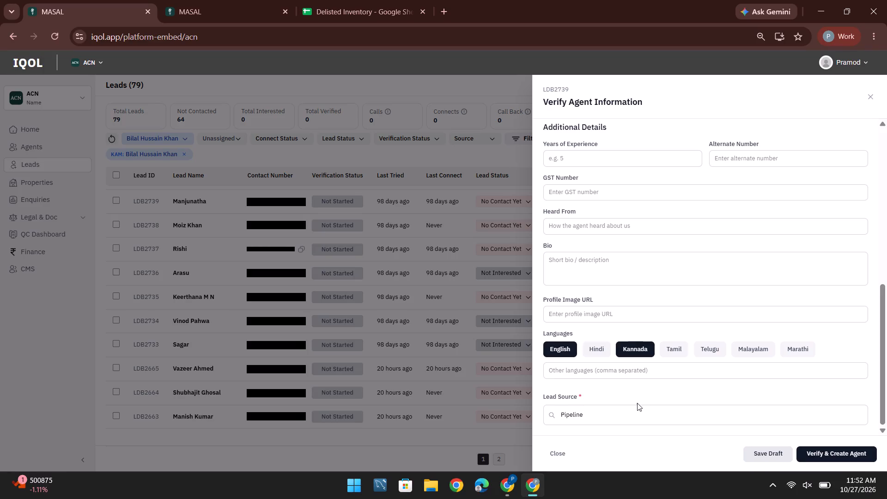
pyautogui.scroll(1, 777, 296)
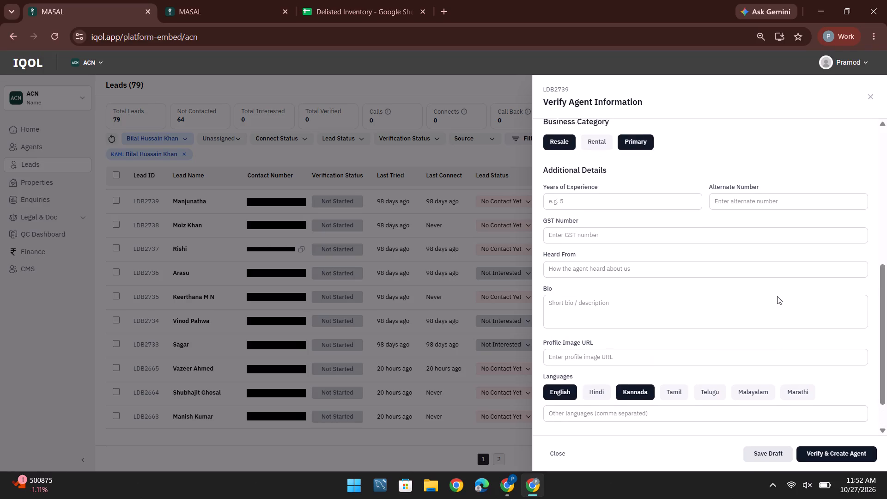
pyautogui.scroll(1, 777, 296)
pyautogui.scroll(-1, 777, 296)
pyautogui.hscroll(1, 777, 296)
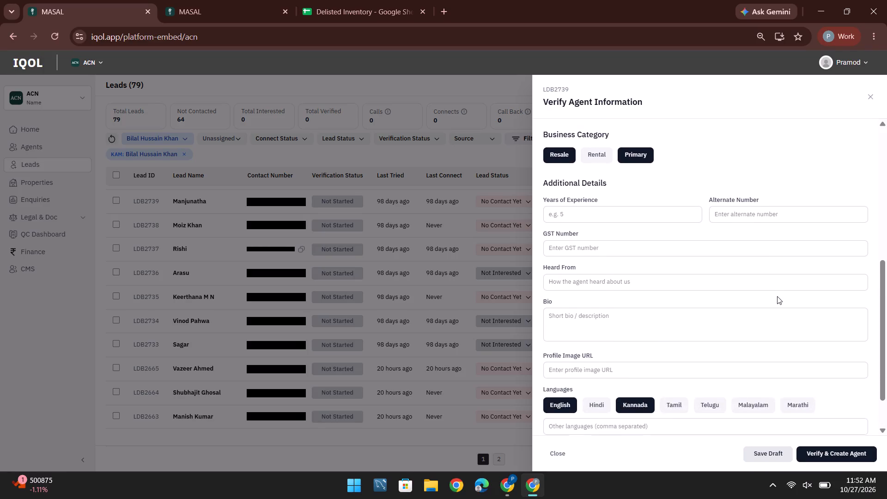
pyautogui.hscroll(1, 777, 296)
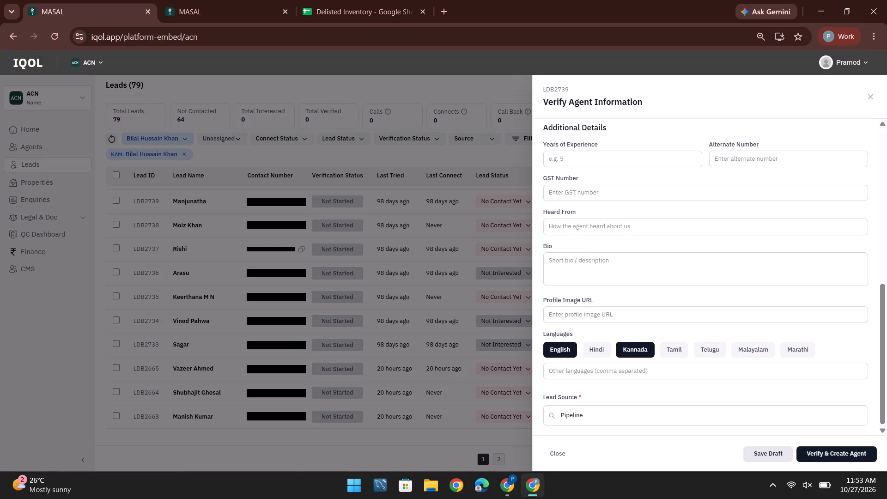
pyautogui.scroll(4, 779, 229)
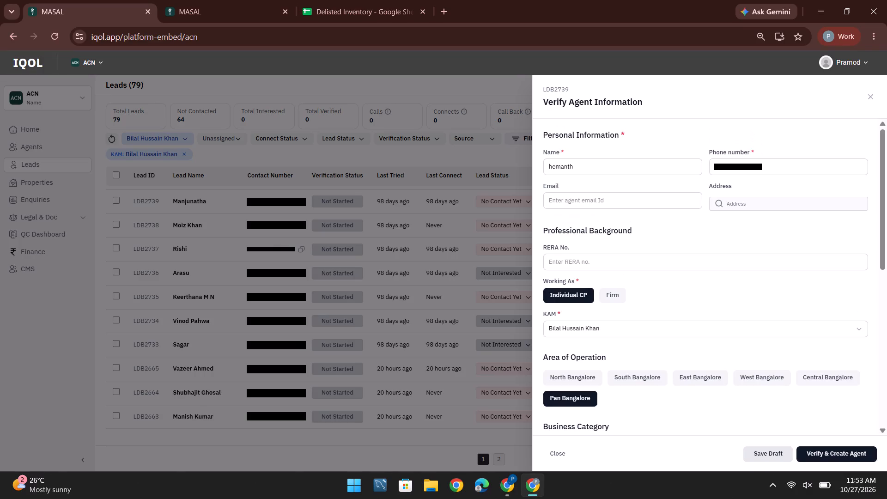
pyautogui.scroll(-2, 779, 229)
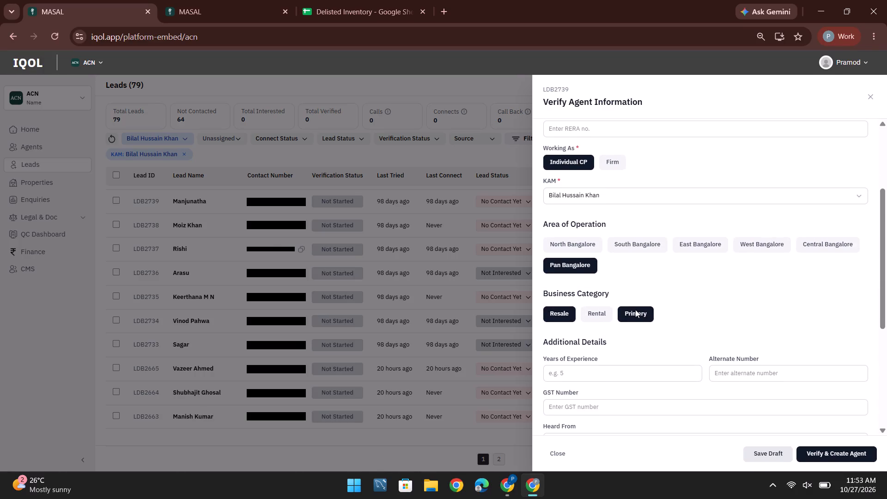
pyautogui.click(635, 310)
pyautogui.scroll(4, 812, 266)
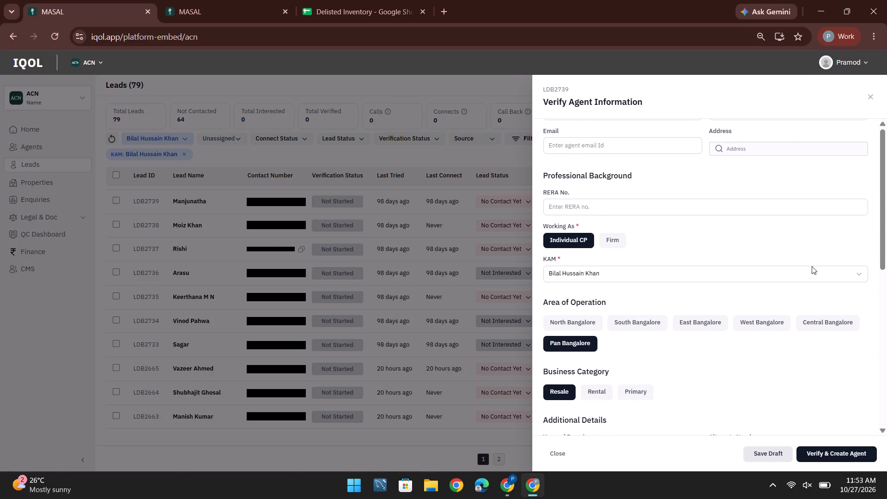
pyautogui.hscroll(7, 812, 266)
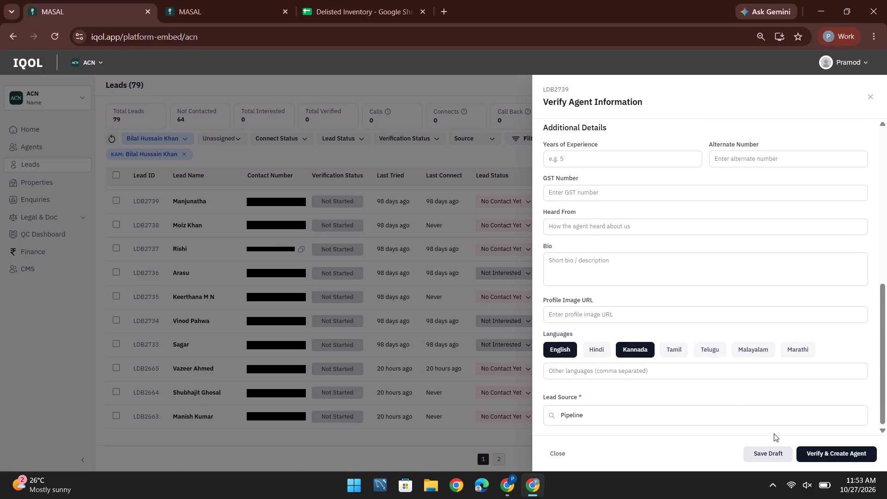
pyautogui.click(820, 453)
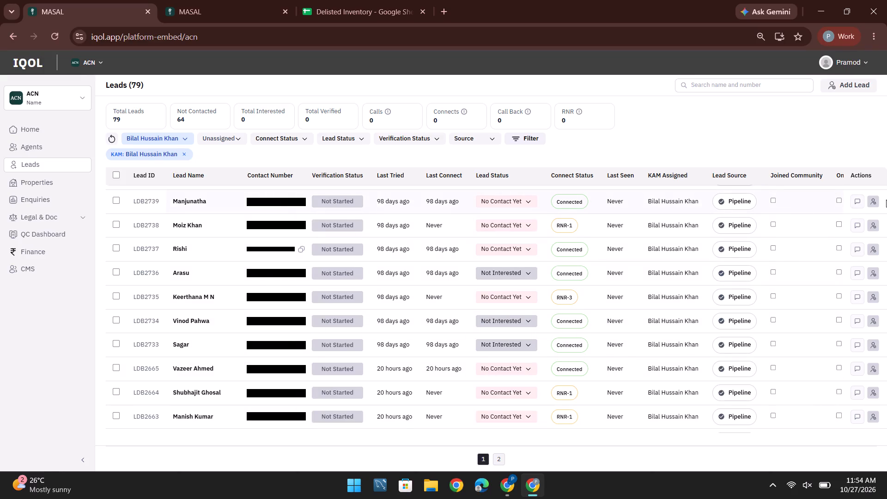
pyautogui.hscroll(1, 729, 244)
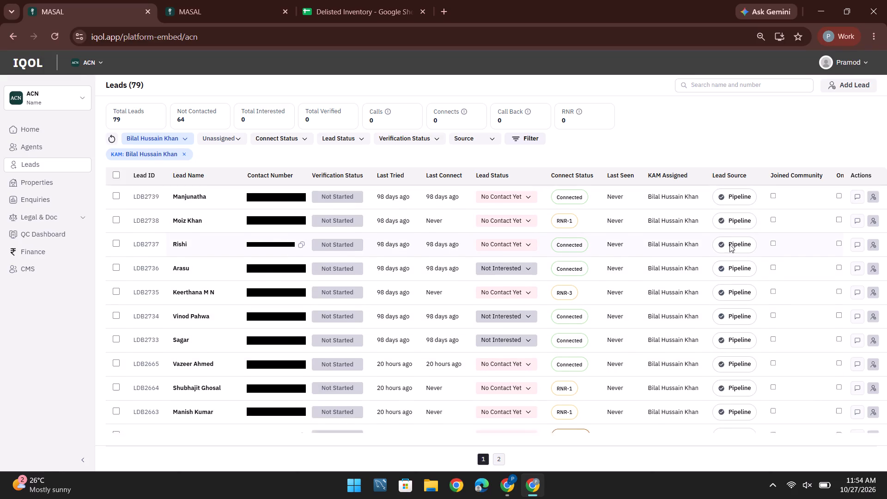
pyautogui.hscroll(2, 729, 244)
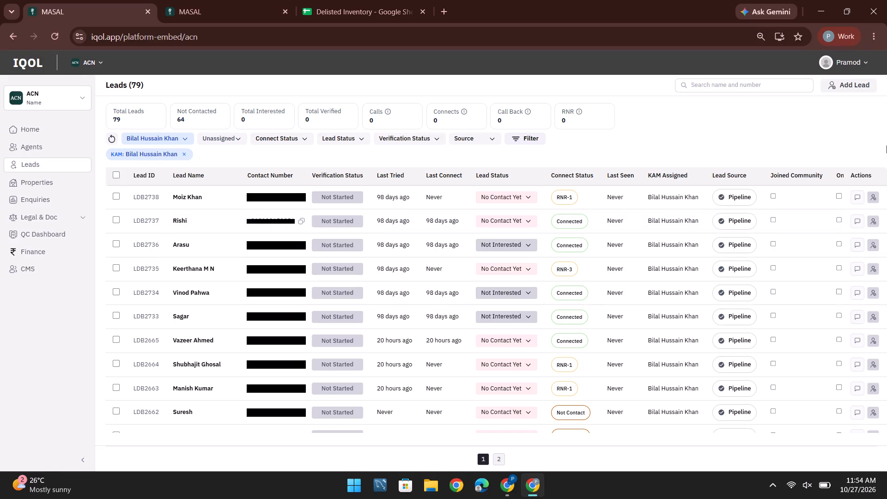
pyautogui.click(856, 197)
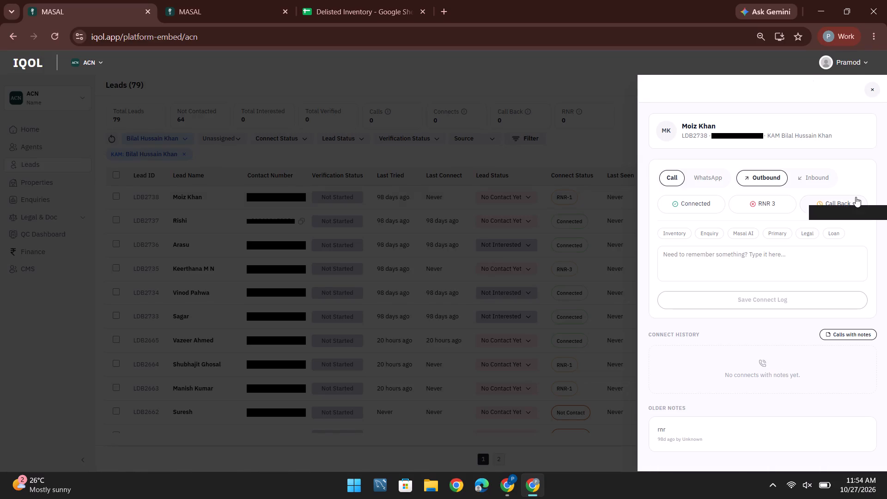
pyautogui.click(870, 93)
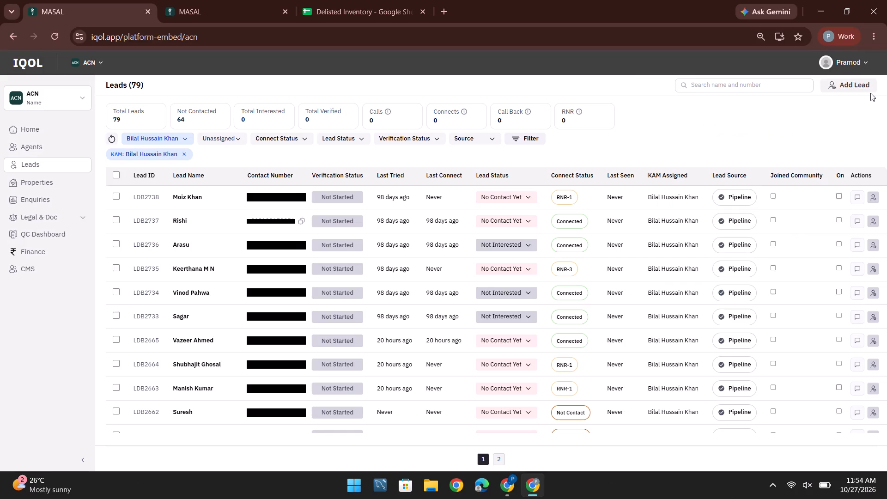
pyautogui.click(875, 197)
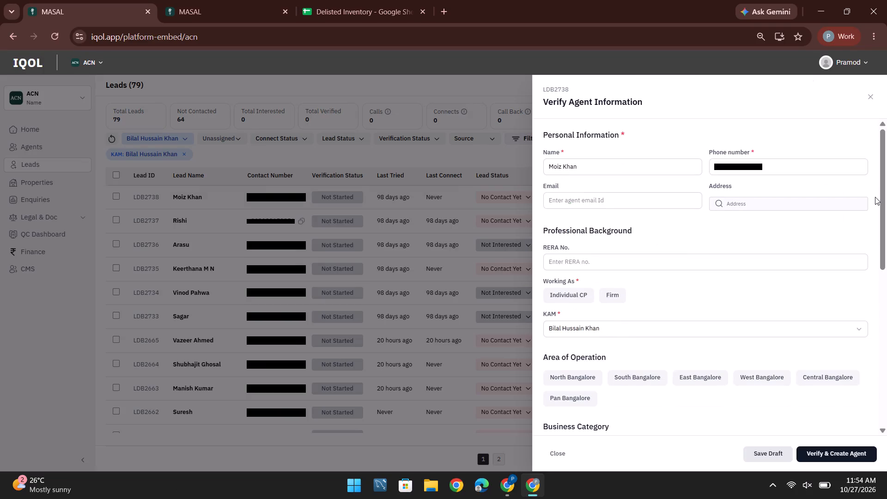
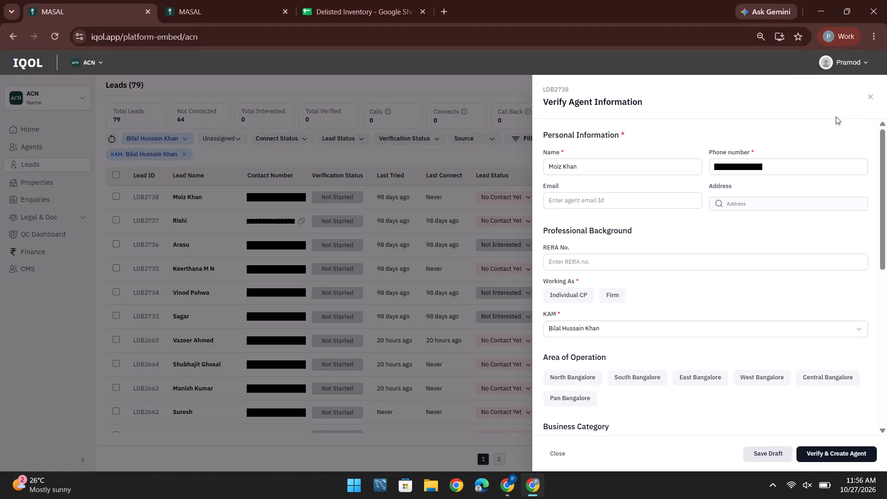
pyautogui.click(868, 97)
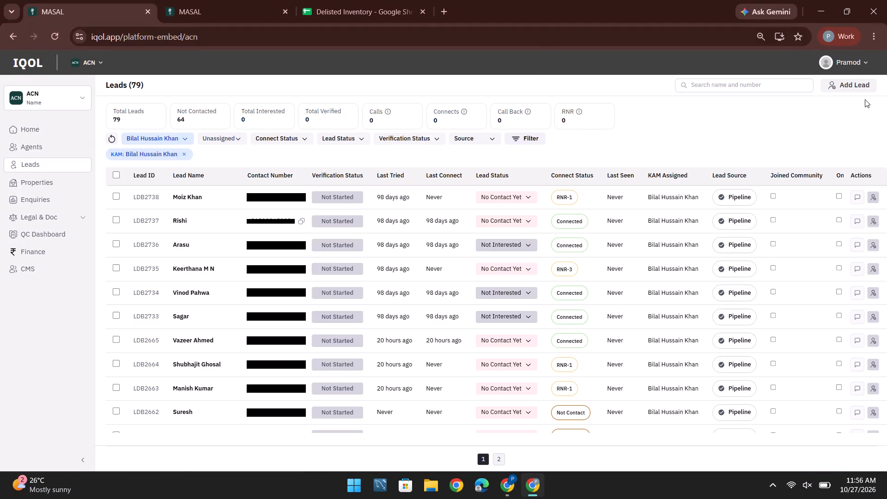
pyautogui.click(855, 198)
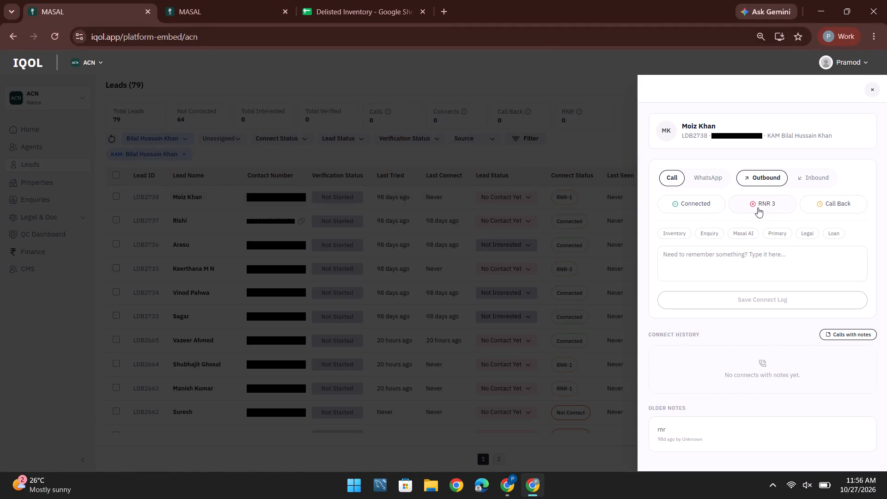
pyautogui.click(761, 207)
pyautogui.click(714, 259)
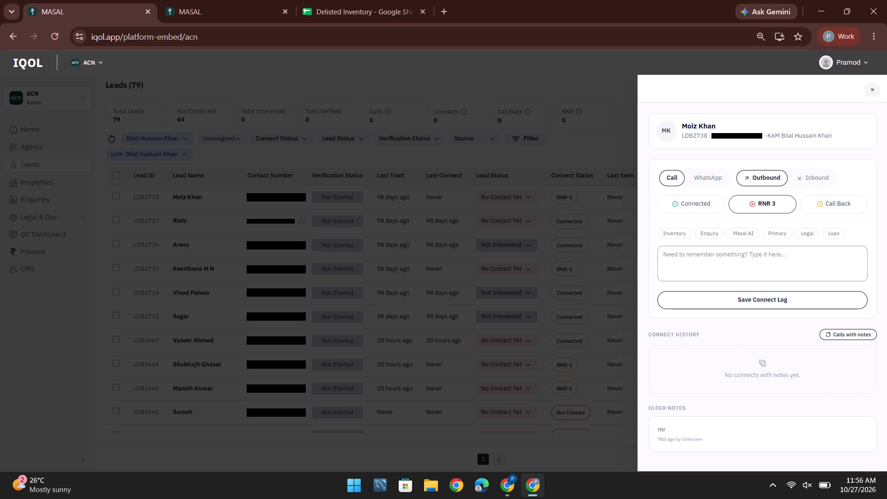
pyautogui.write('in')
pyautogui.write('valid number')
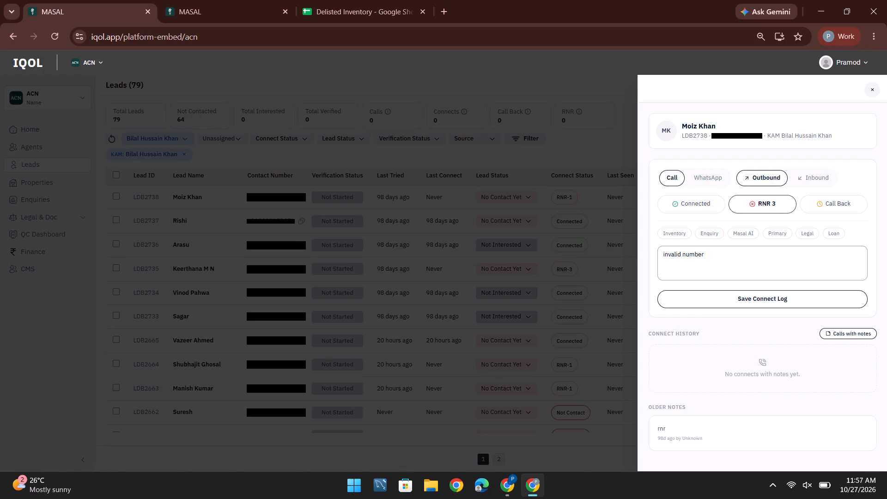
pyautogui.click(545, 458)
pyautogui.hscroll(1, 594, 391)
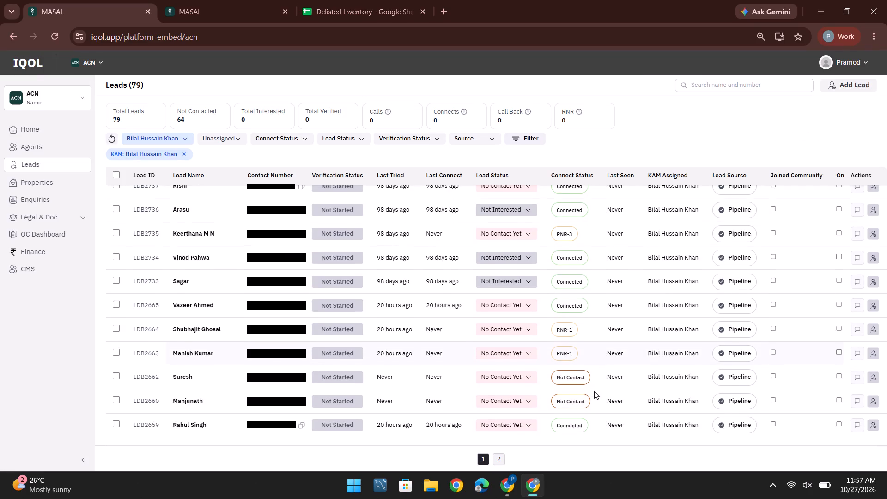
pyautogui.hscroll(1, 594, 391)
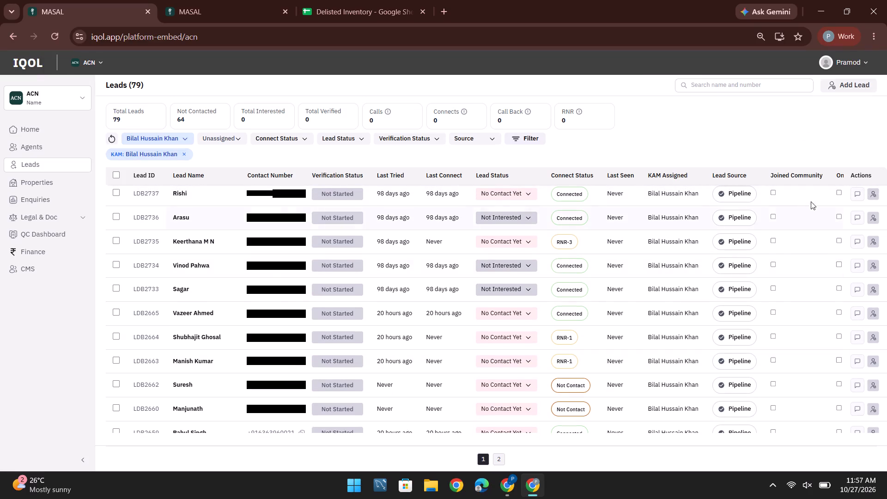
pyautogui.click(853, 194)
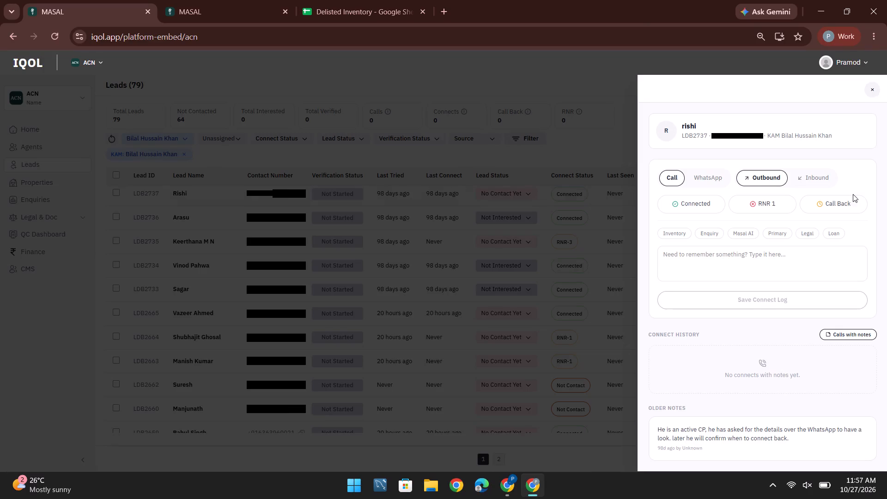
pyautogui.hscroll(1, 729, 349)
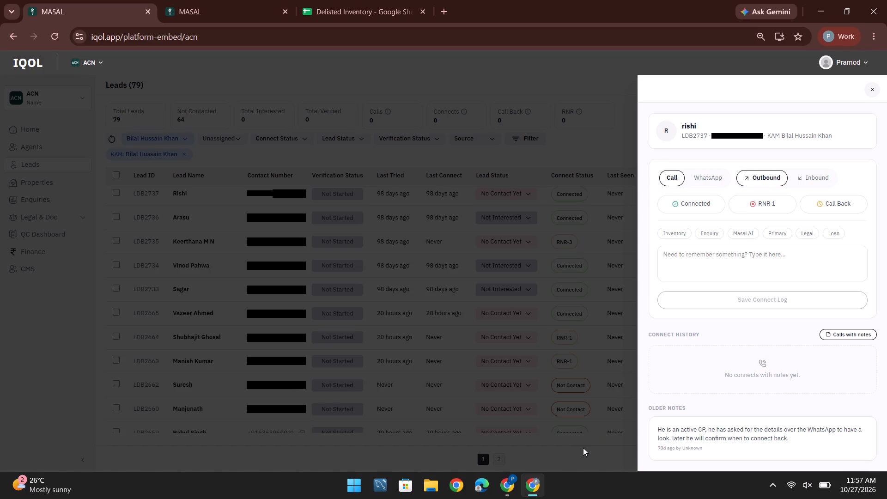
pyautogui.click(583, 448)
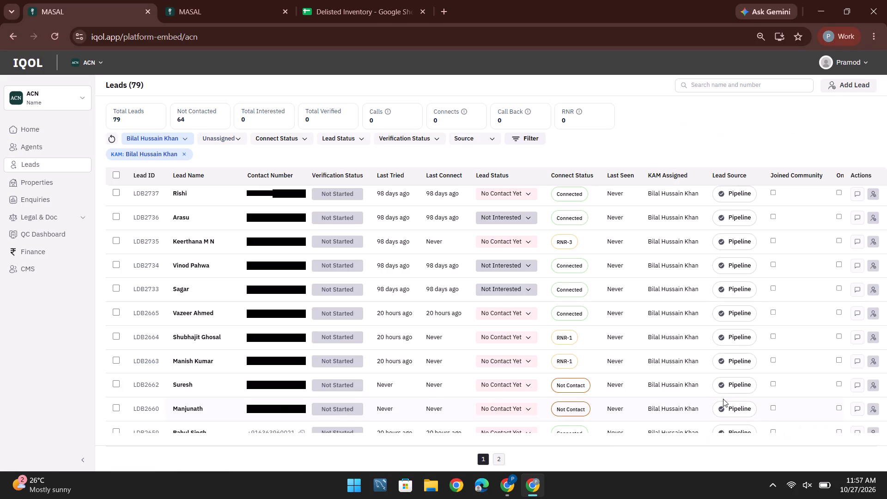
pyautogui.scroll(-1, 848, 296)
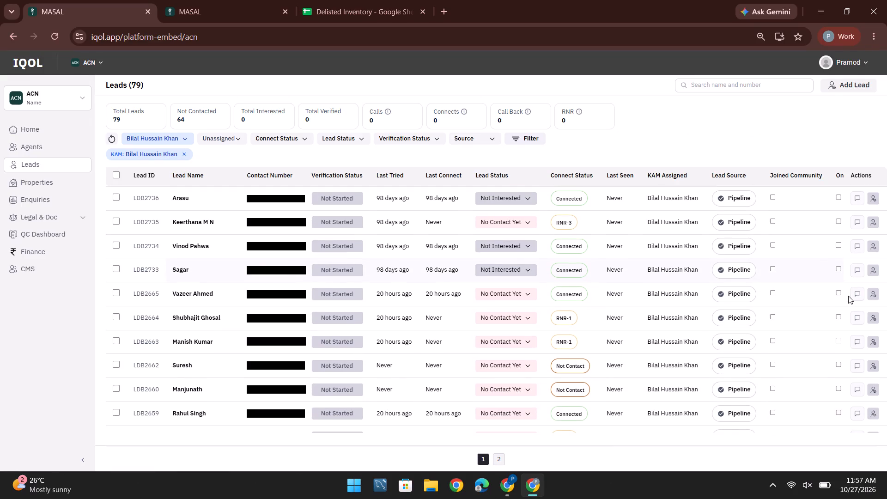
pyautogui.click(861, 203)
pyautogui.hscroll(2, 719, 394)
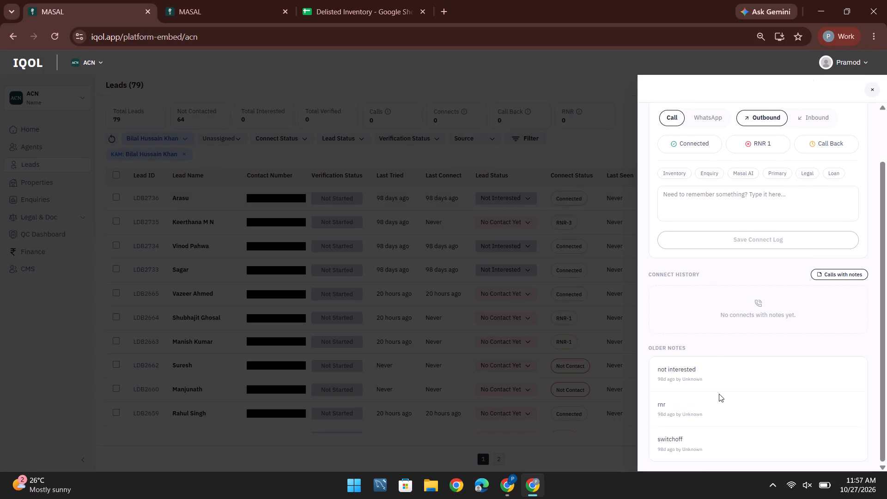
pyautogui.hscroll(1, 719, 394)
pyautogui.scroll(2, 719, 394)
pyautogui.click(576, 440)
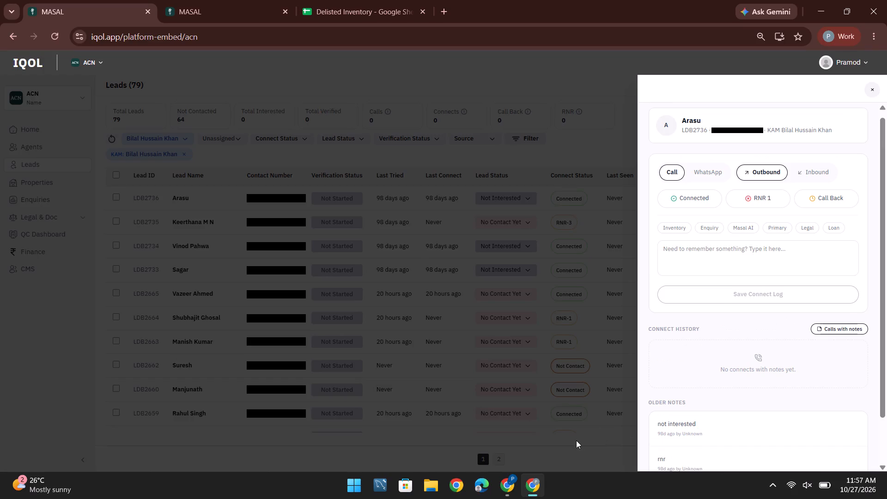
pyautogui.scroll(-1, 632, 379)
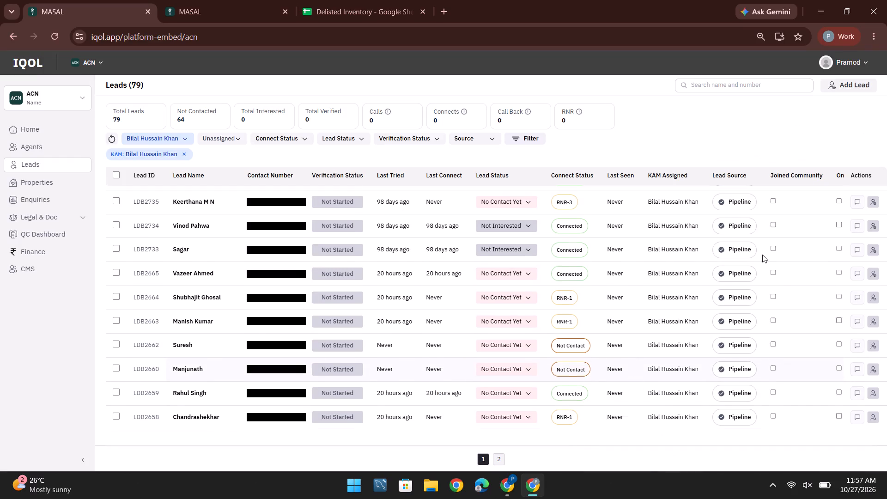
pyautogui.click(853, 200)
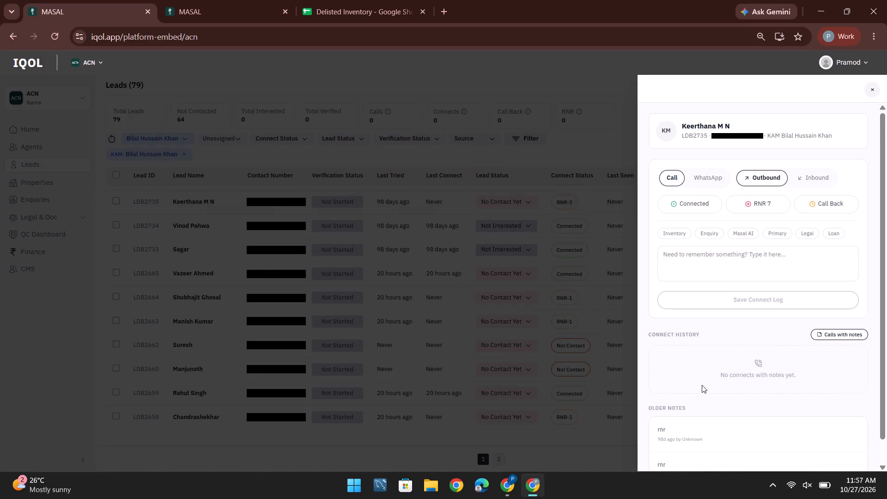
pyautogui.hscroll(3, 700, 387)
pyautogui.scroll(4, 791, 376)
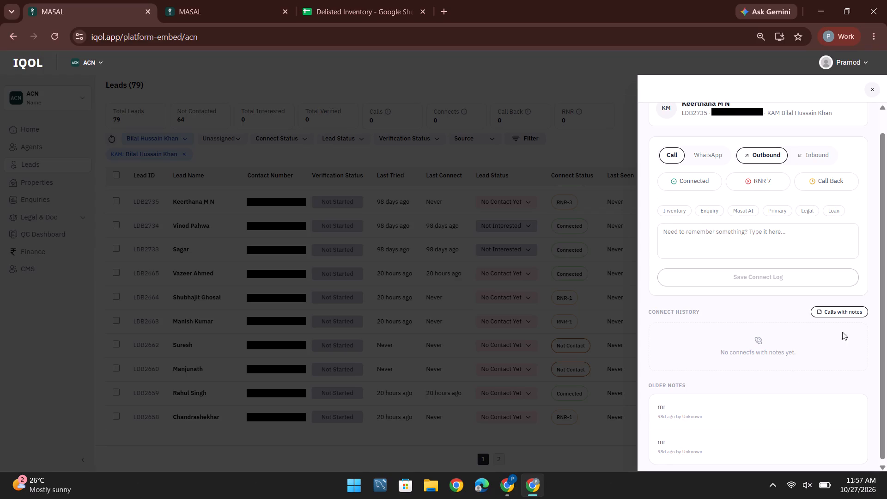
pyautogui.click(869, 89)
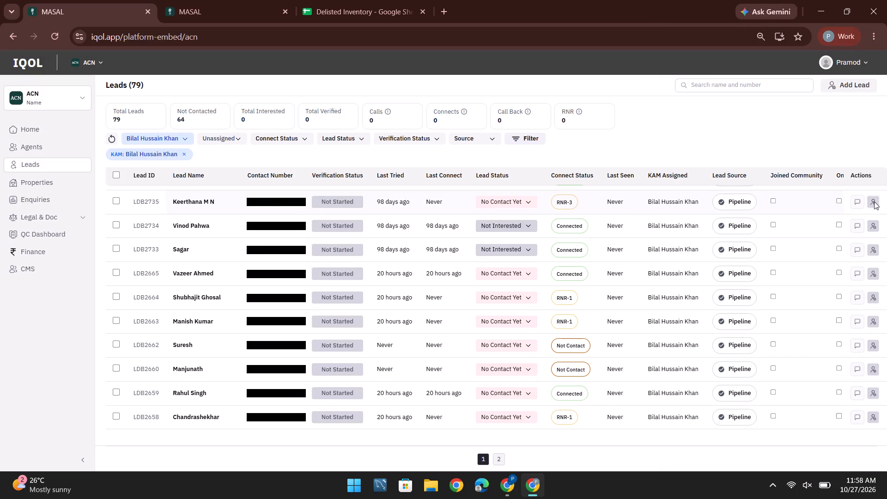
pyautogui.click(874, 201)
pyautogui.hscroll(3, 729, 339)
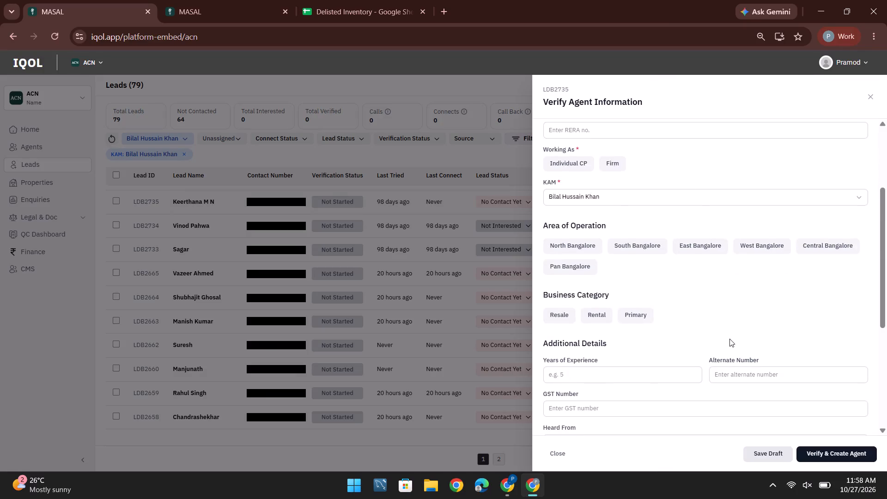
pyautogui.scroll(-2, 729, 339)
pyautogui.hscroll(3, 729, 339)
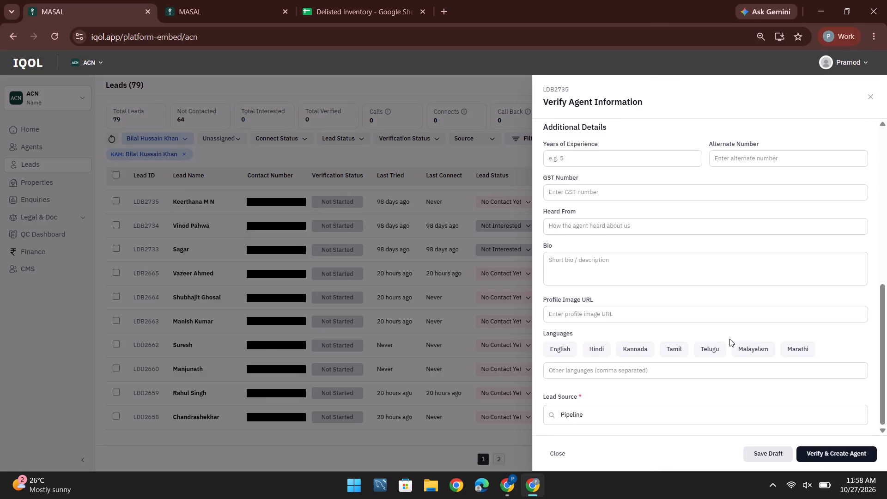
pyautogui.scroll(5, 729, 339)
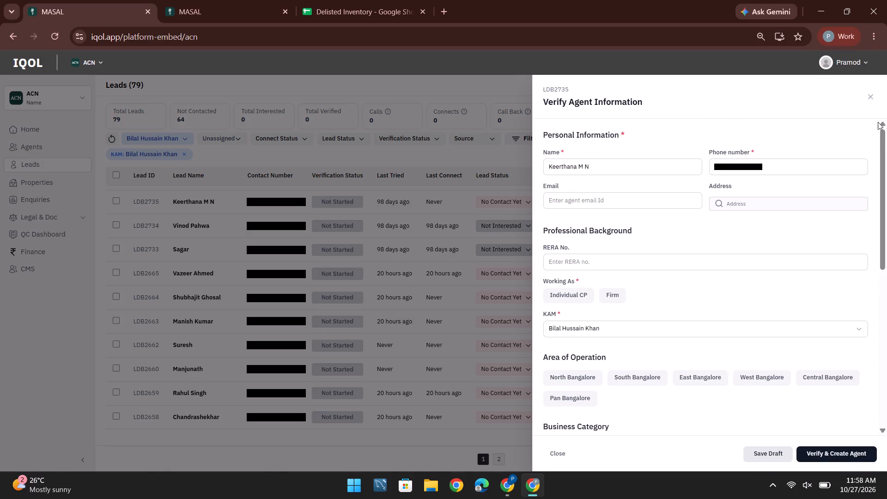
pyautogui.click(866, 98)
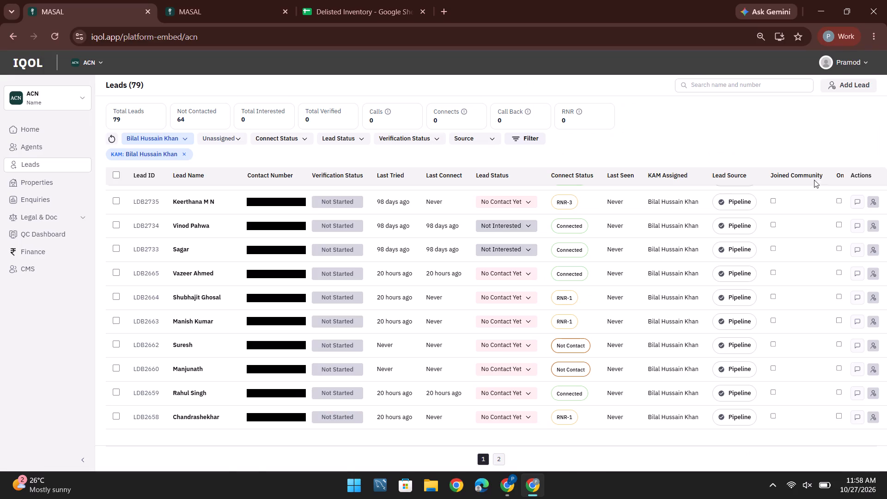
pyautogui.click(855, 205)
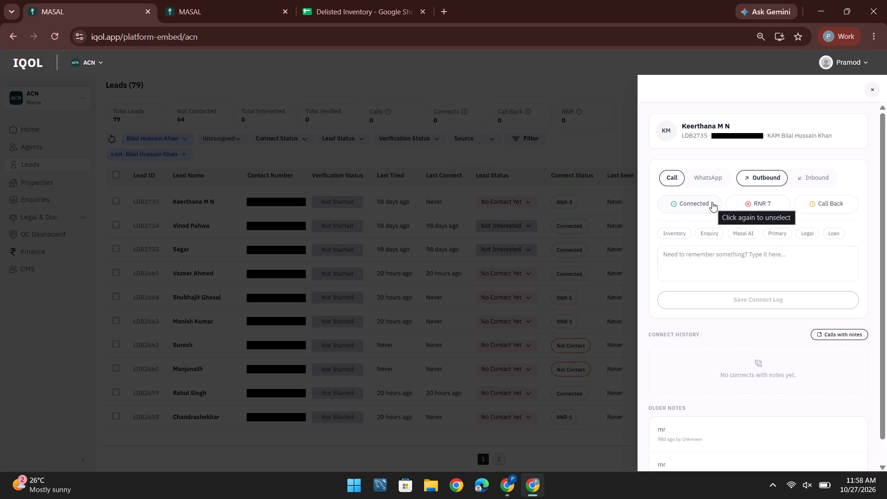
pyautogui.click(747, 201)
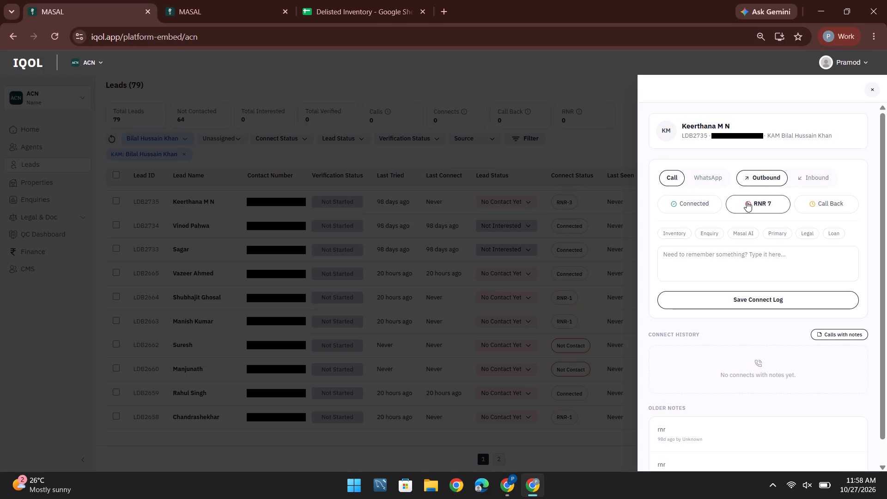
pyautogui.click(687, 247)
pyautogui.write('busy')
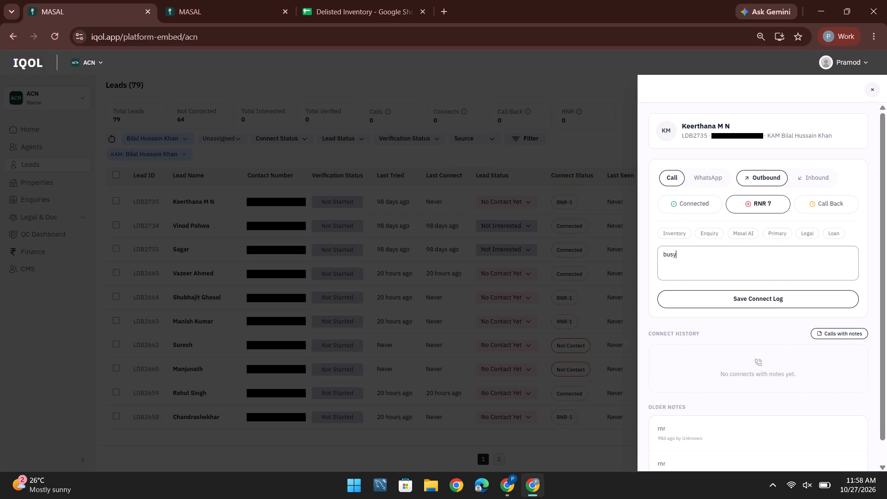
pyautogui.click(735, 298)
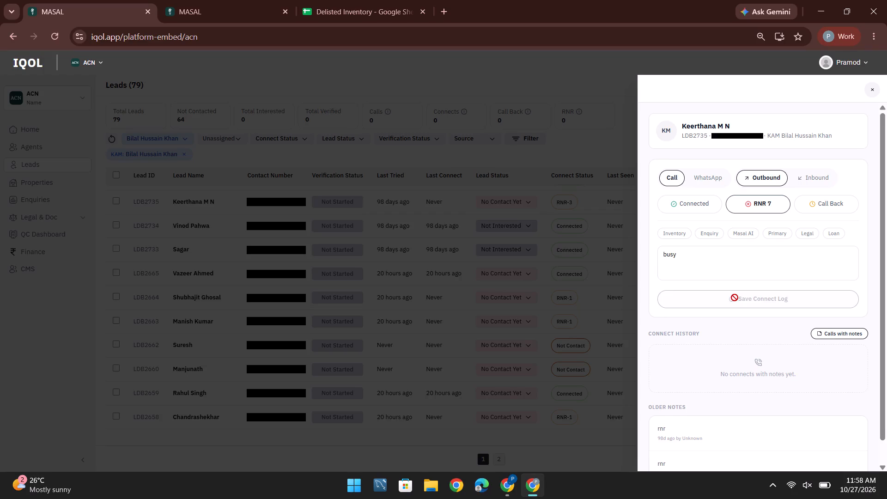
pyautogui.click(578, 434)
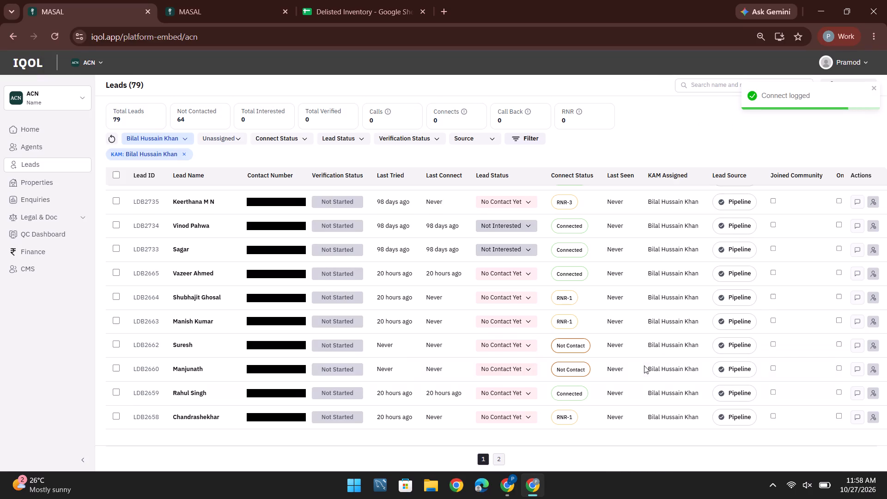
pyautogui.scroll(-2, 644, 365)
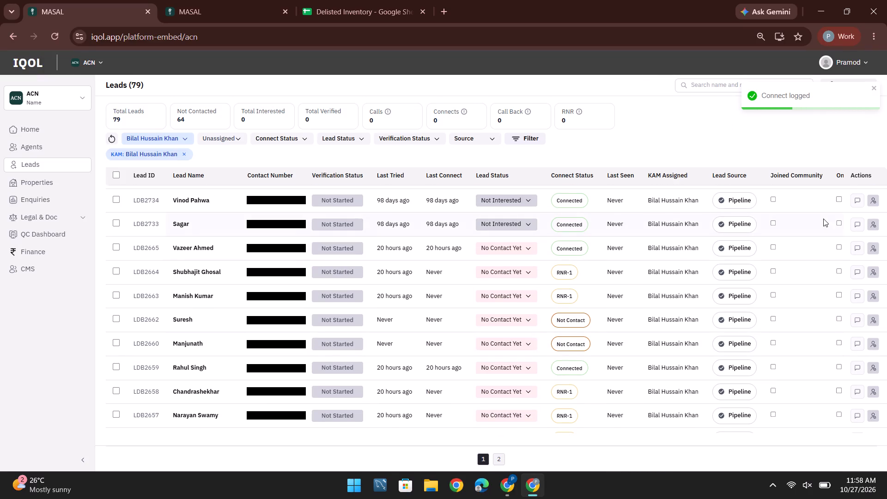
pyautogui.click(864, 201)
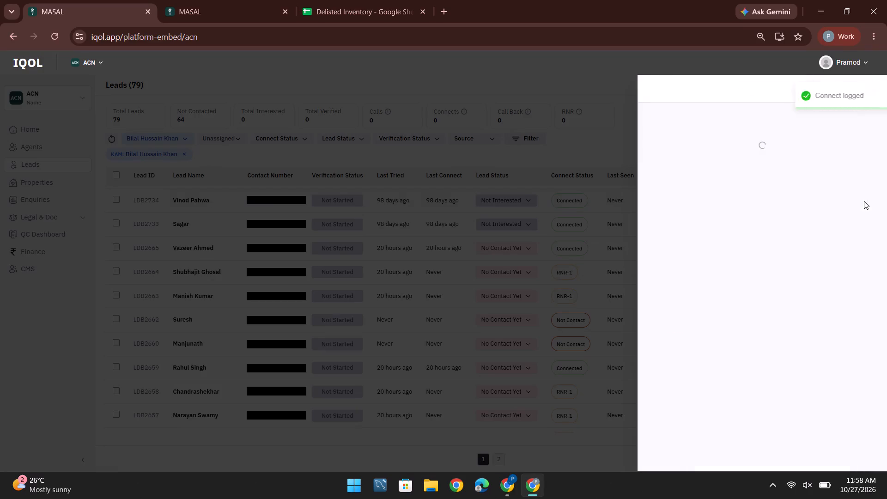
pyautogui.hscroll(2, 695, 377)
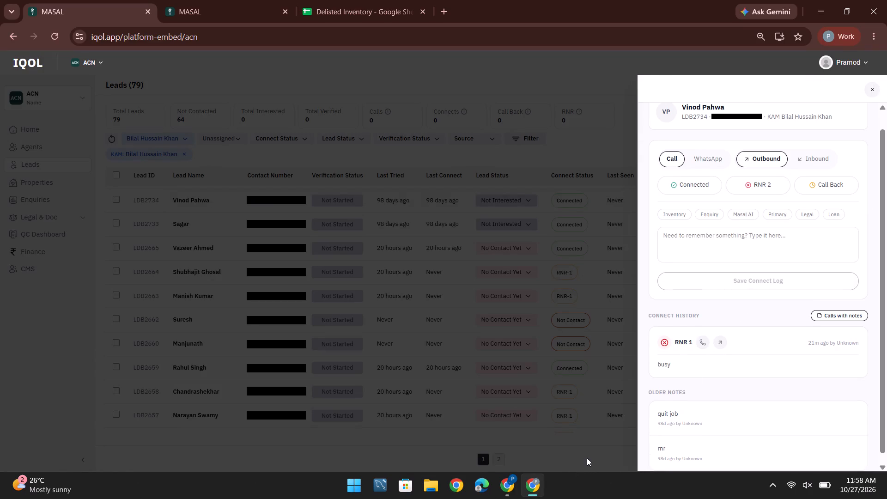
pyautogui.click(587, 458)
pyautogui.hscroll(1, 695, 358)
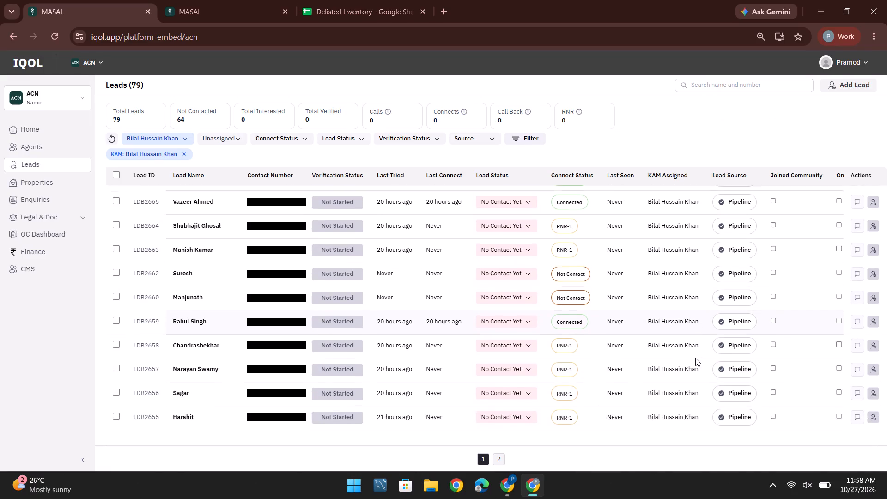
pyautogui.hscroll(1, 695, 358)
pyautogui.click(859, 197)
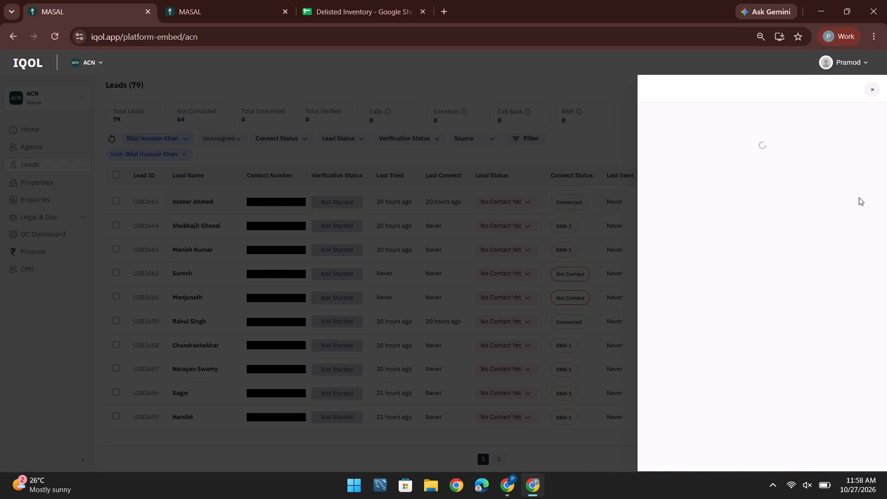
pyautogui.click(578, 460)
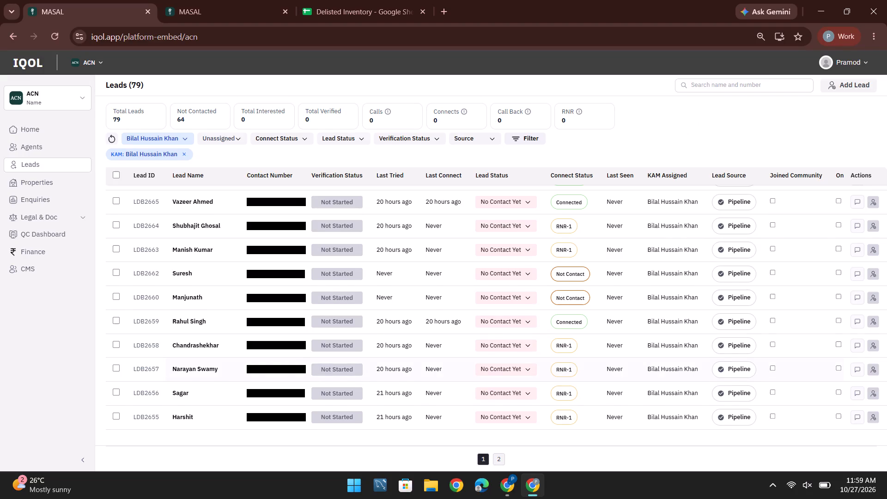
pyautogui.scroll(-2, 676, 371)
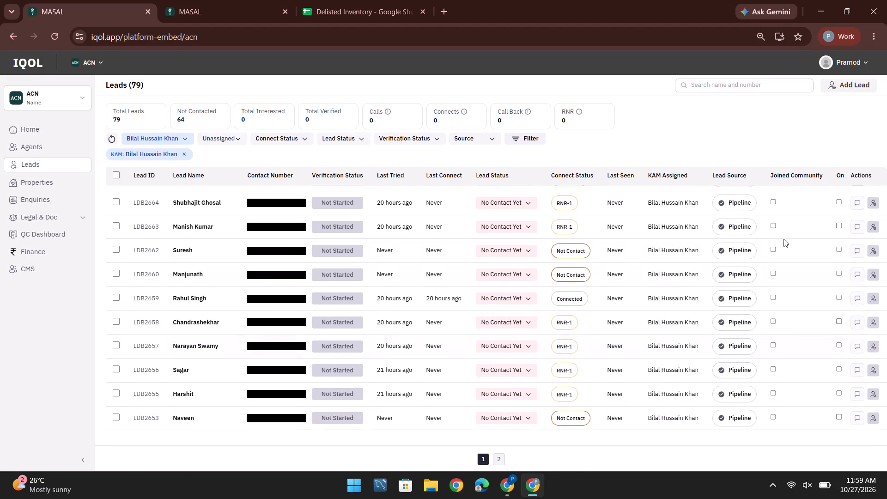
pyautogui.click(854, 203)
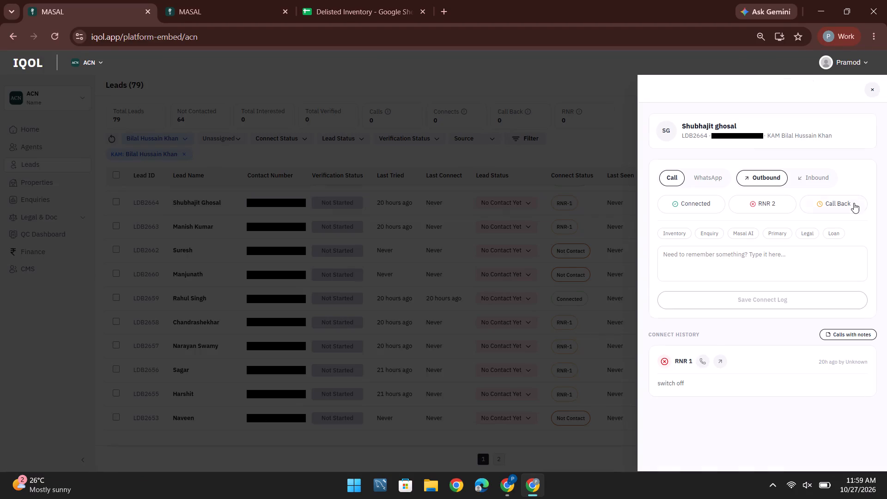
pyautogui.click(574, 448)
pyautogui.scroll(-1, 658, 370)
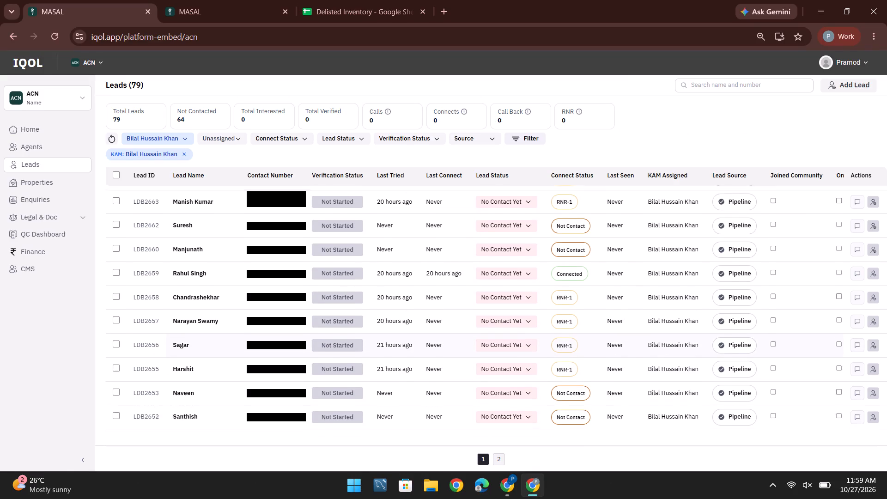
pyautogui.scroll(-1, 658, 370)
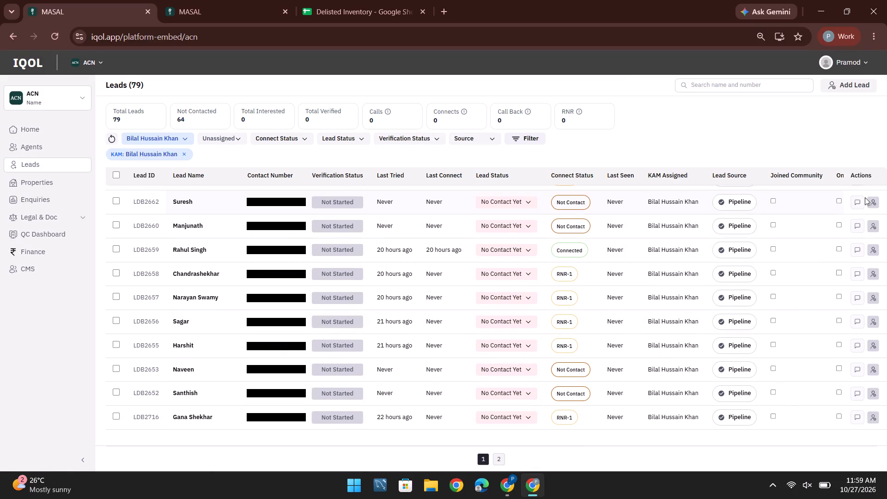
pyautogui.click(861, 198)
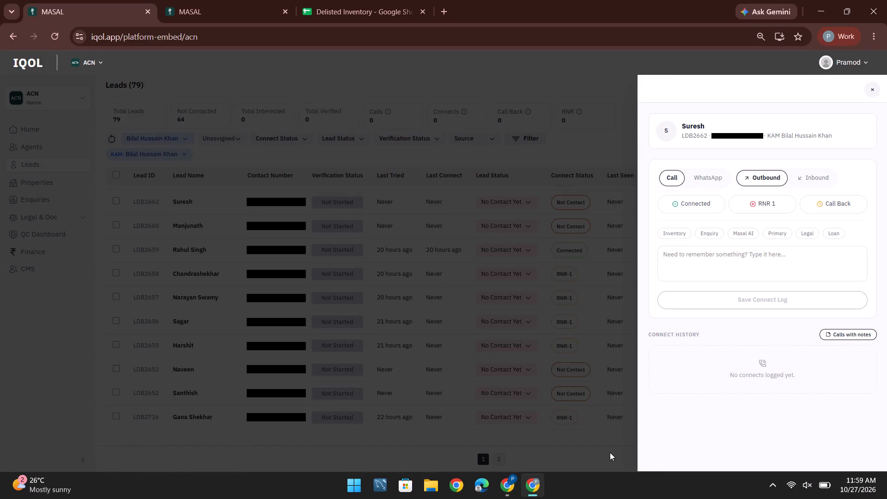
pyautogui.click(610, 452)
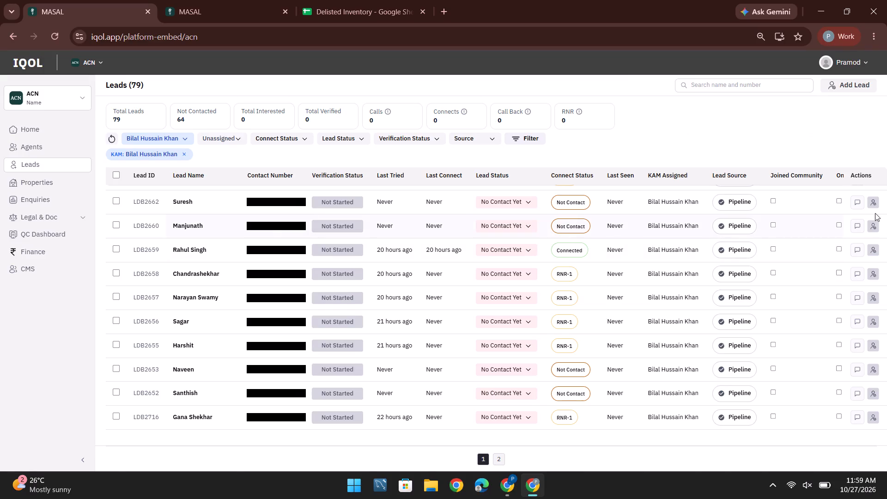
pyautogui.click(870, 208)
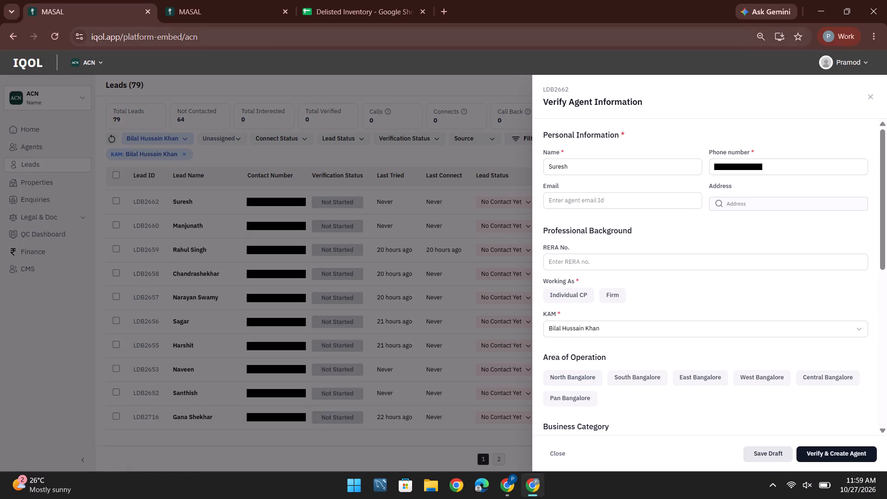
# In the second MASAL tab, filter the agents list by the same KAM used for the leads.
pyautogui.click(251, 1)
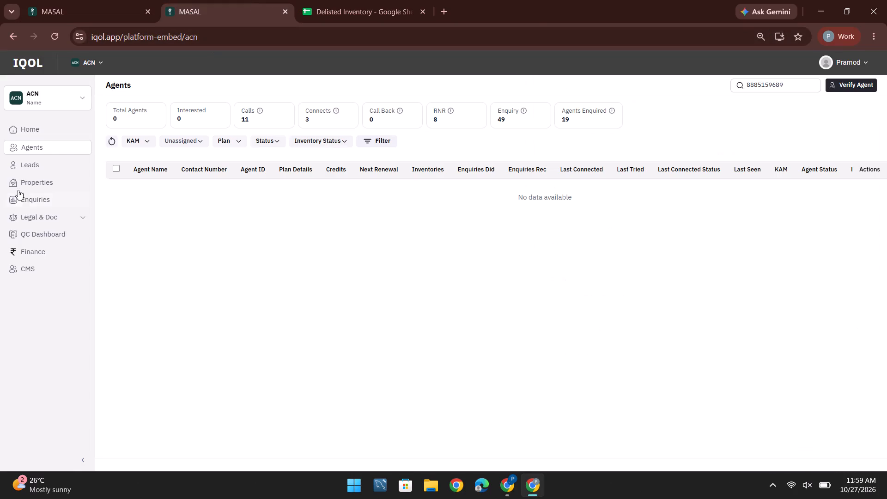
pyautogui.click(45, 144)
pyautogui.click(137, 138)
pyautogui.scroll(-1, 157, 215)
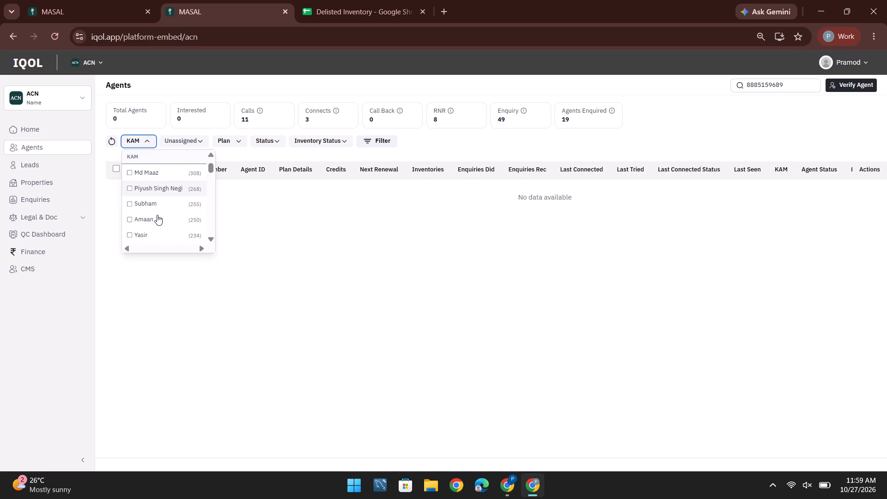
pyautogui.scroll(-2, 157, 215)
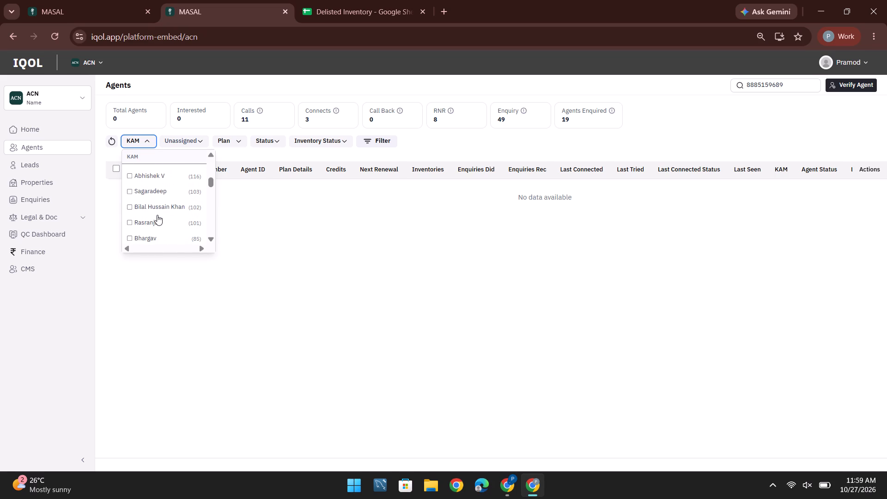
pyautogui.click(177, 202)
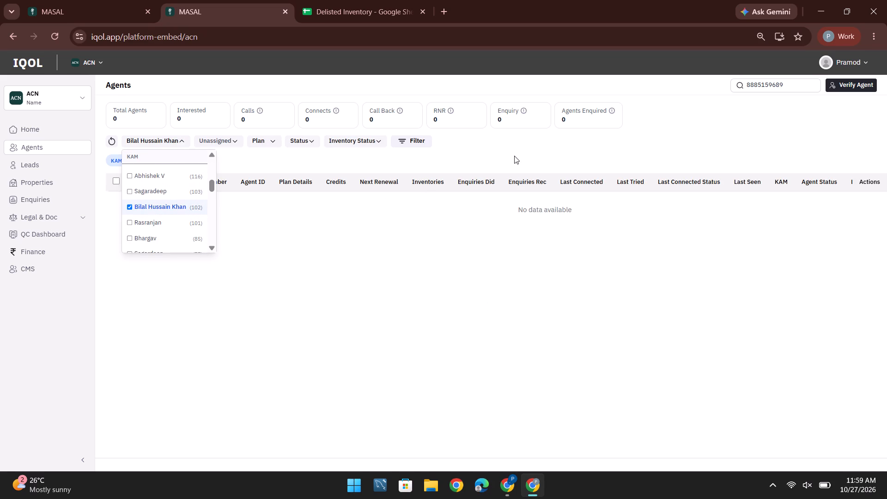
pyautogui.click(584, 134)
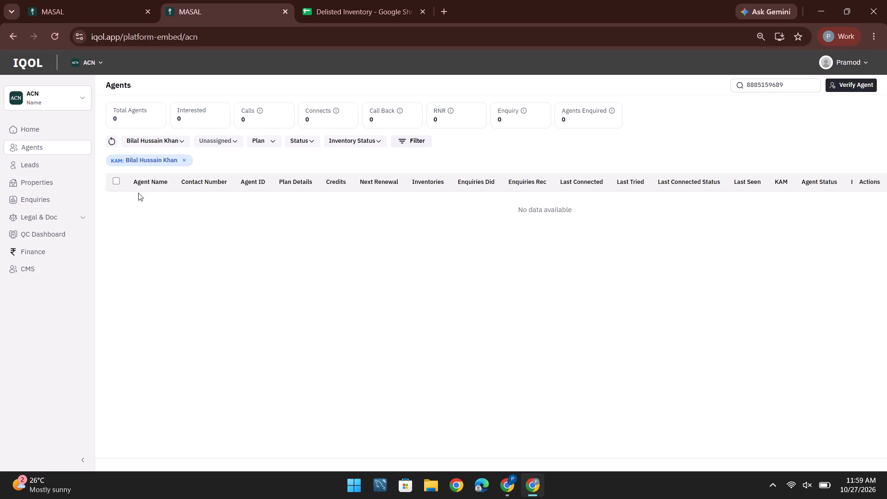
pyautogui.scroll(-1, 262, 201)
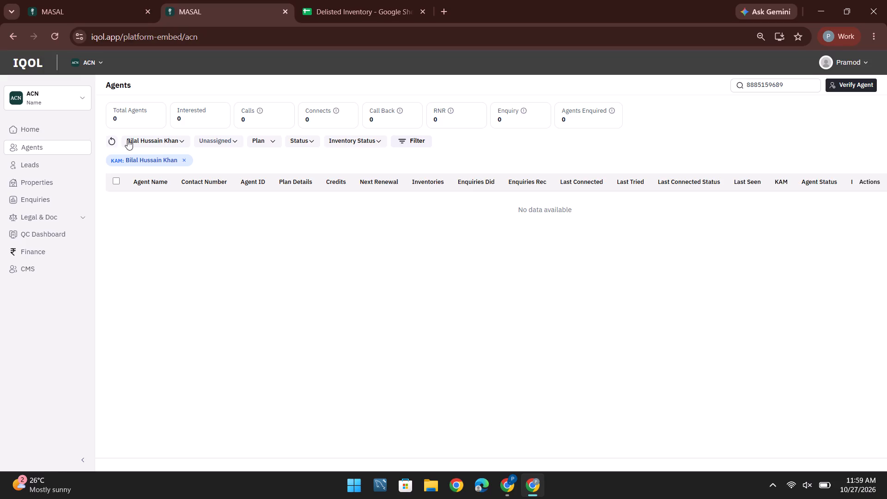
# Reset the agents list, clearing both the KAM filter and the phone number search.
pyautogui.click(109, 140)
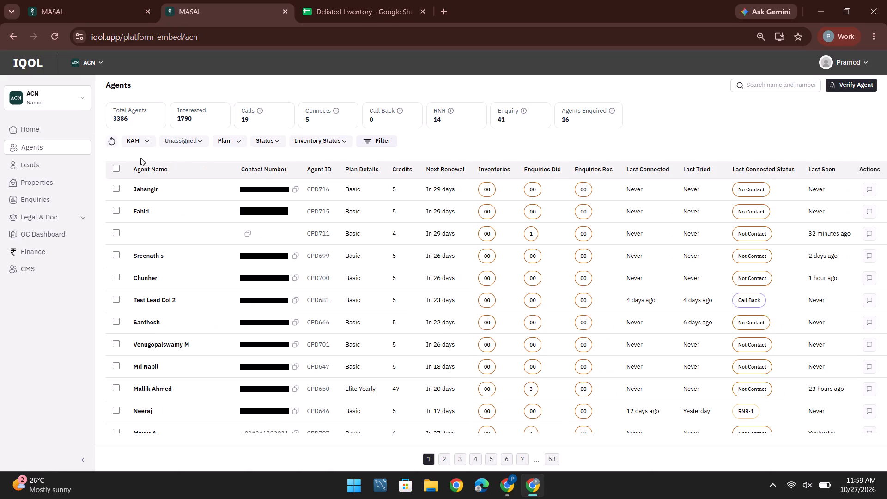
# Open the leads list in the second MASAL tab.
pyautogui.click(47, 165)
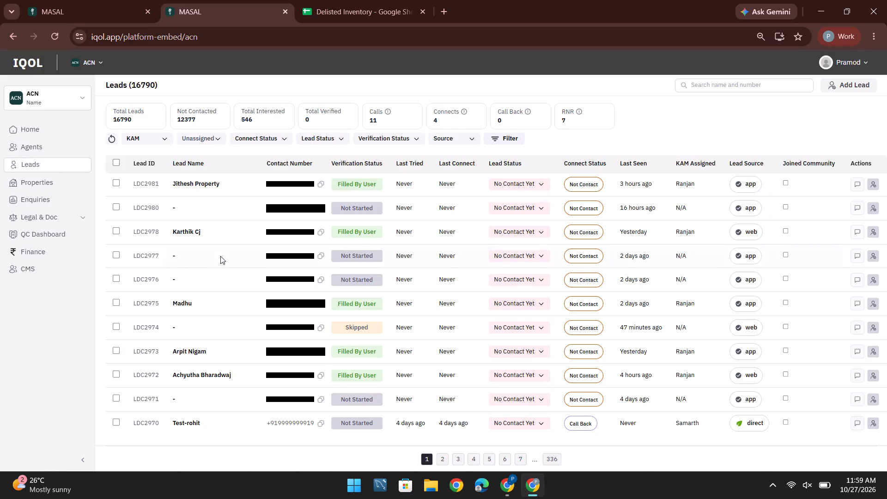
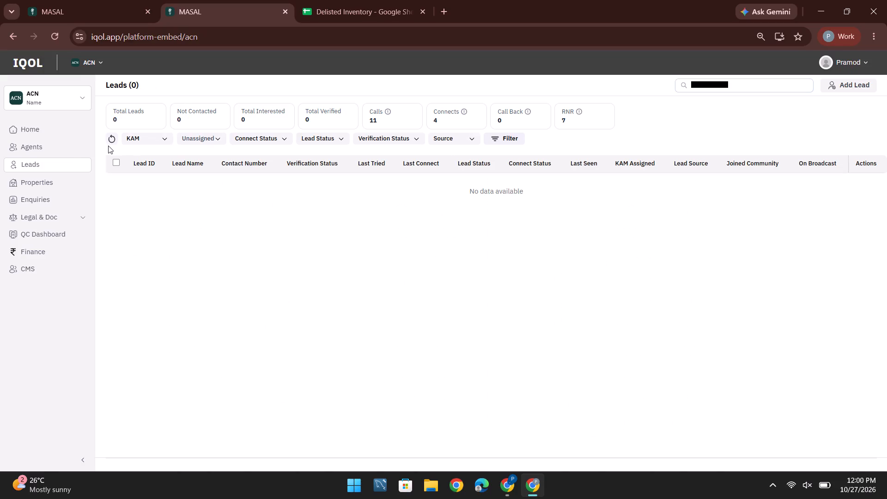
# Switch from the leads list back to the agents list in the second MASAL tab.
pyautogui.click(70, 146)
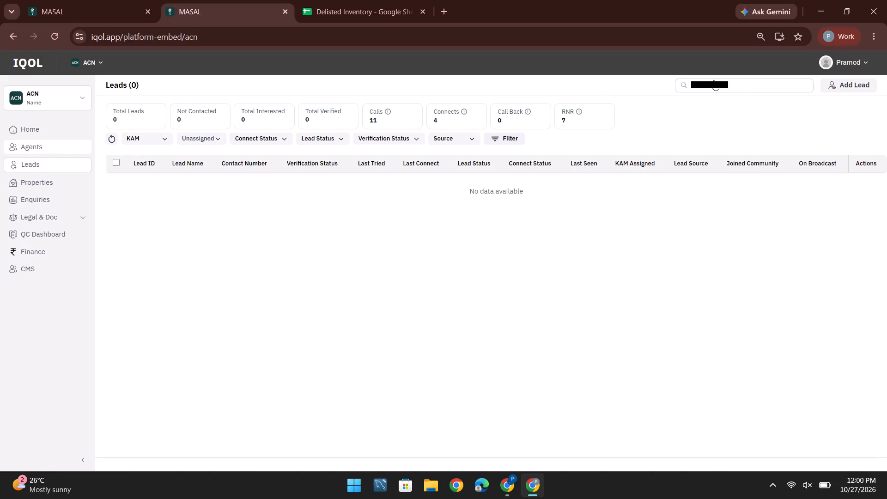
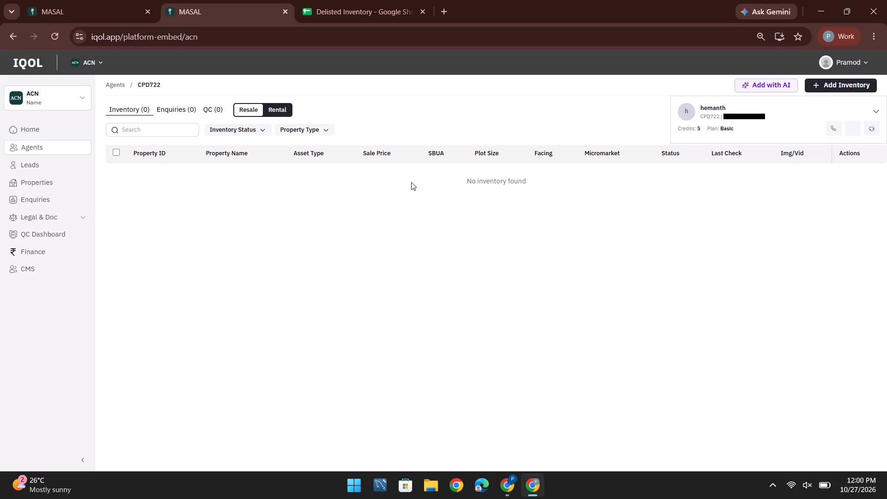
pyautogui.click(14, 38)
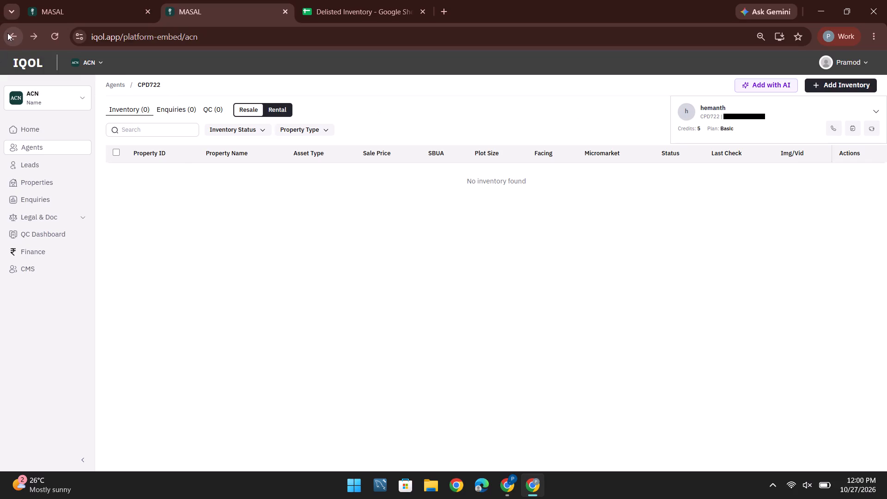
pyautogui.click(8, 33)
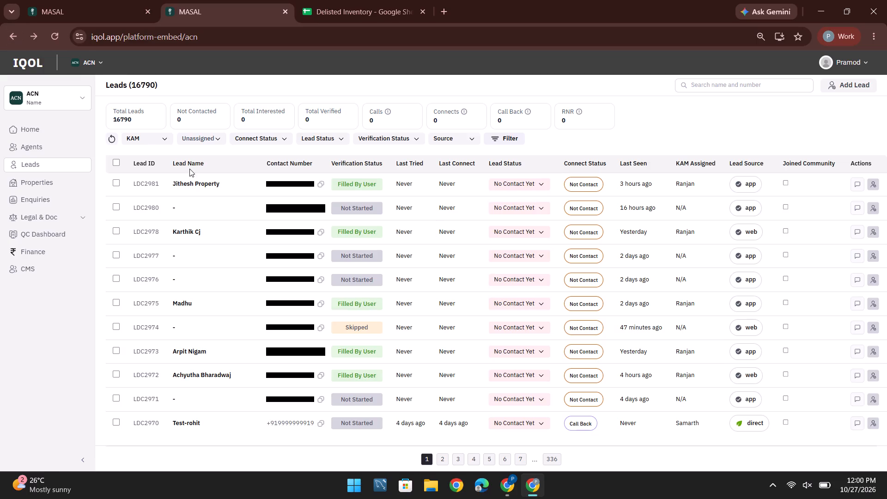
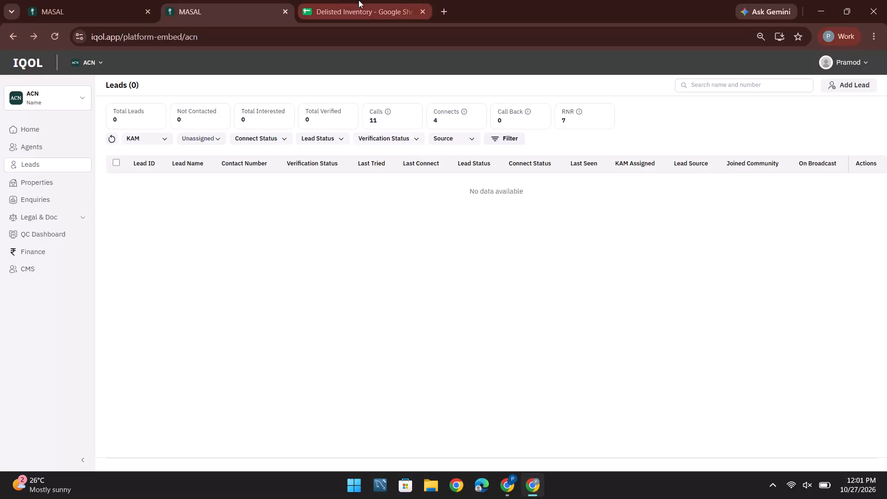
pyautogui.click(63, 11)
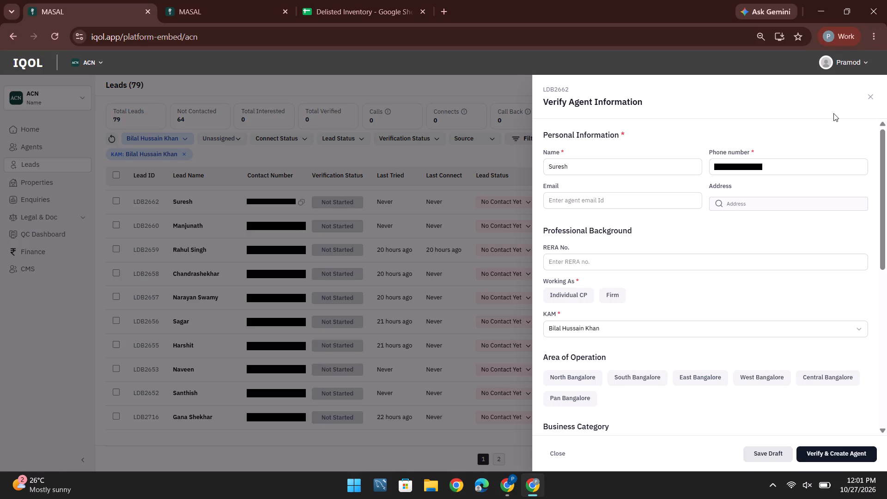
pyautogui.click(870, 100)
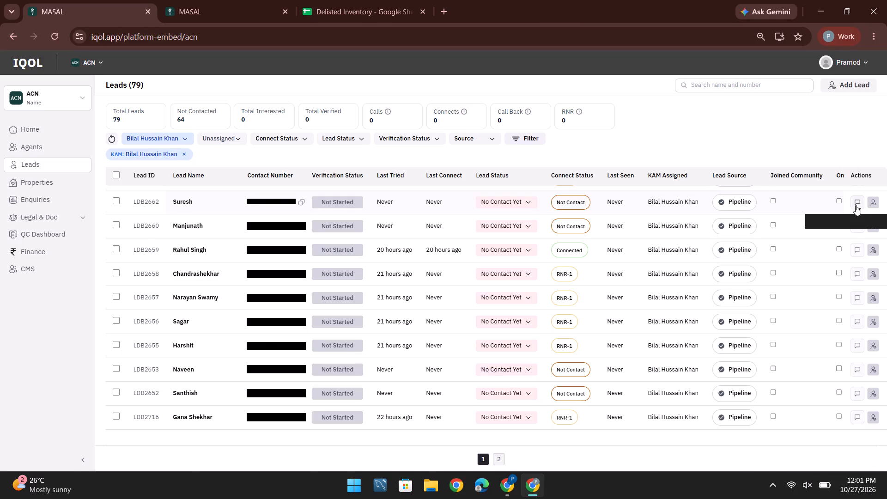
pyautogui.click(856, 205)
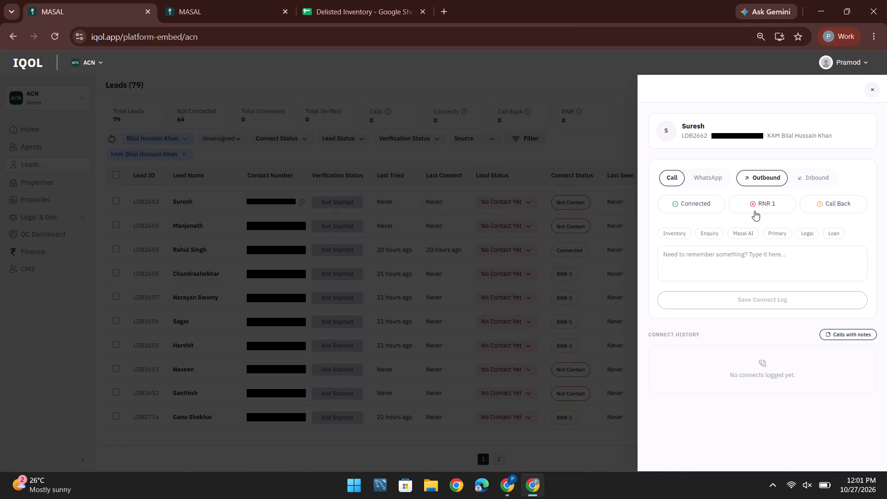
pyautogui.click(764, 206)
pyautogui.click(737, 305)
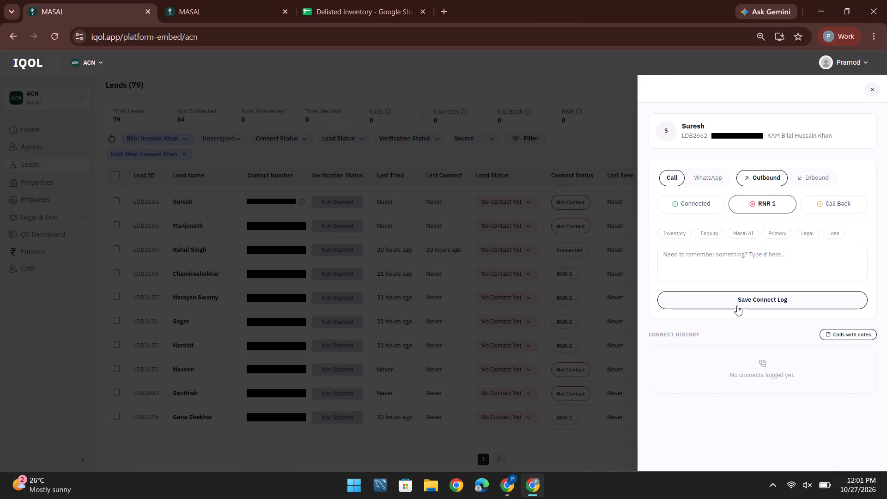
pyautogui.click(576, 462)
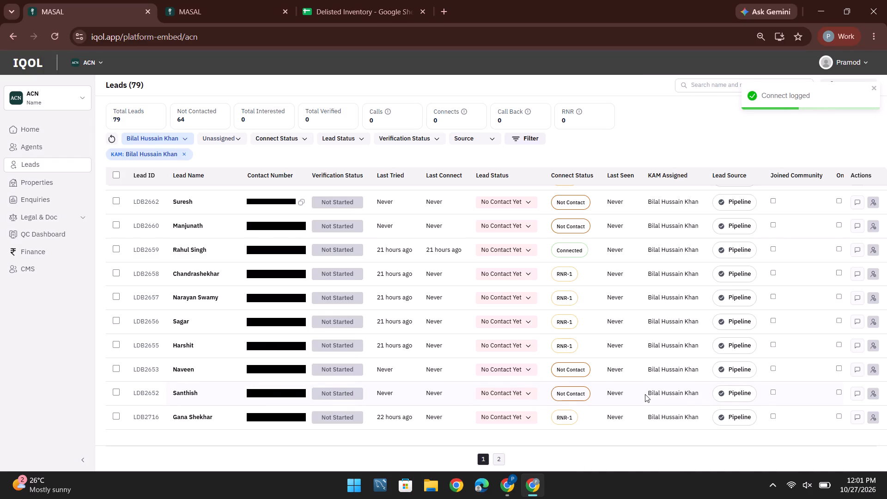
pyautogui.scroll(-1, 645, 394)
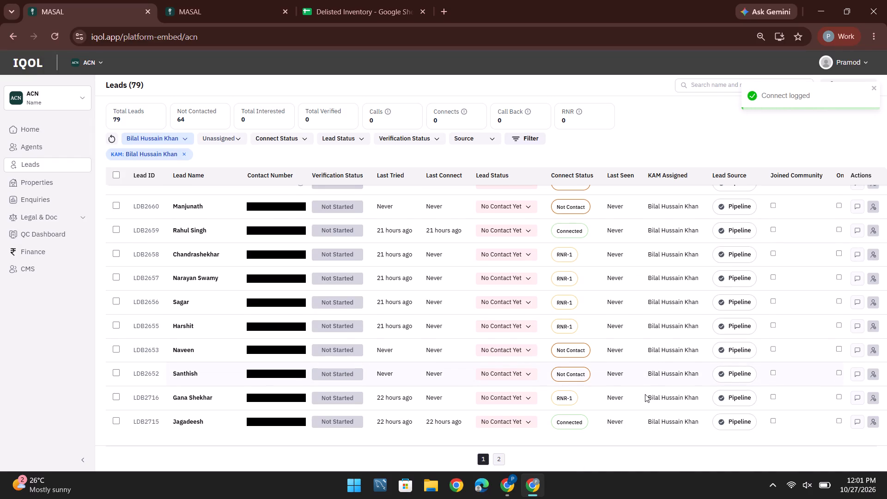
pyautogui.scroll(-1, 645, 394)
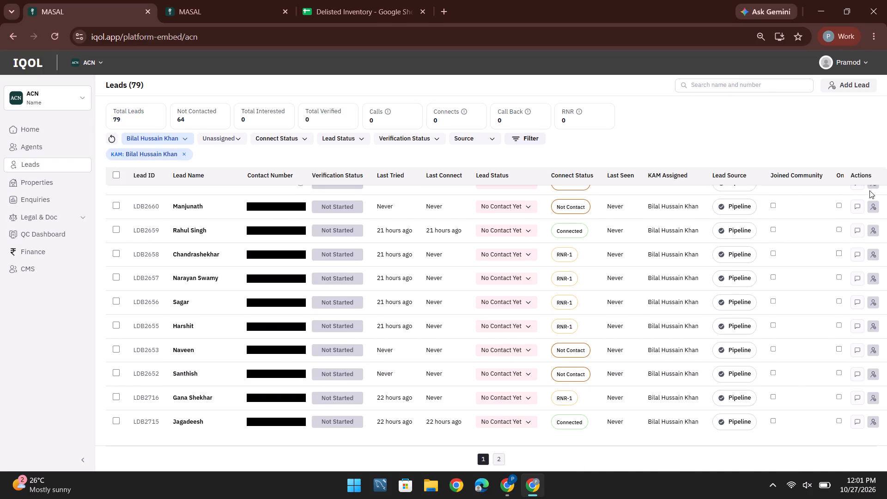
pyautogui.click(857, 208)
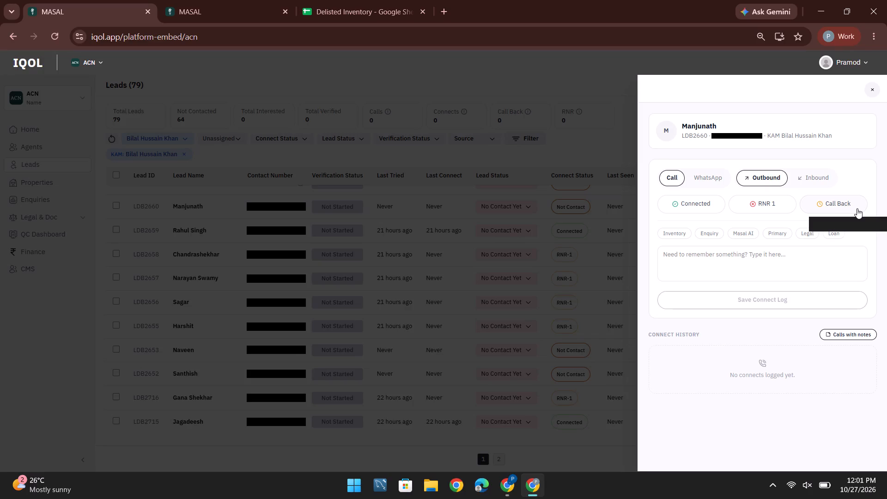
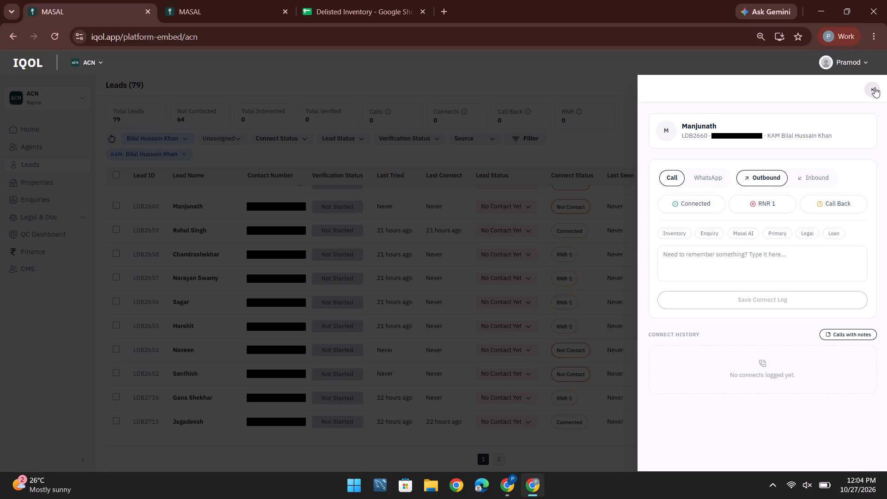
pyautogui.click(875, 87)
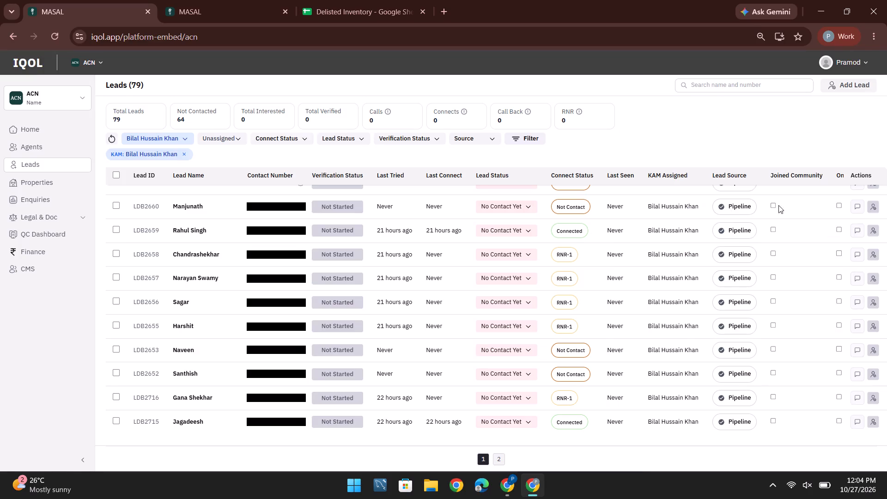
pyautogui.hscroll(2, 724, 277)
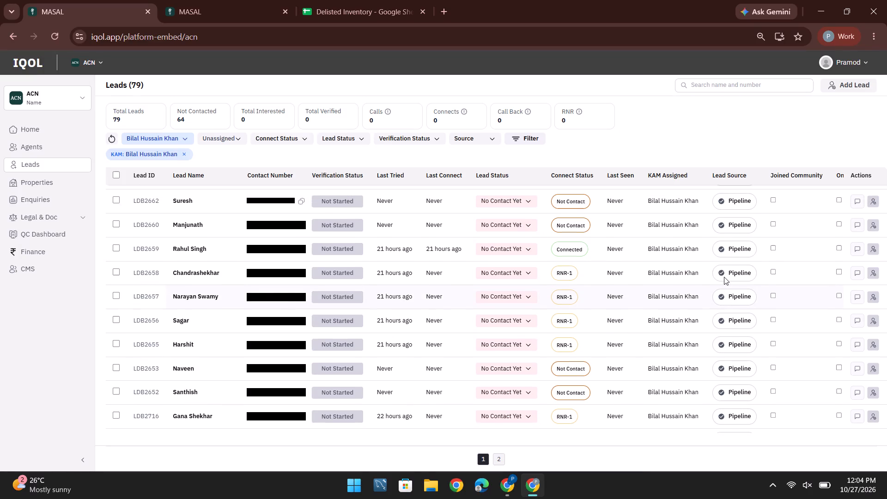
pyautogui.hscroll(2, 724, 277)
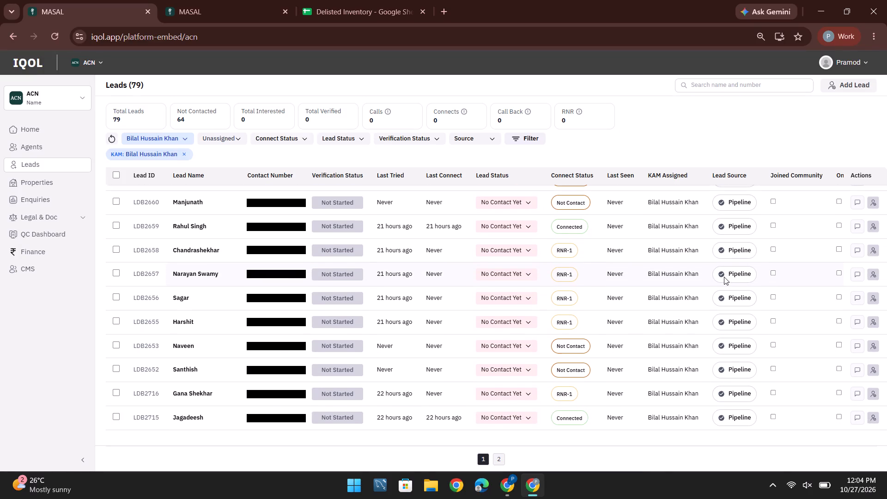
pyautogui.hscroll(1, 724, 277)
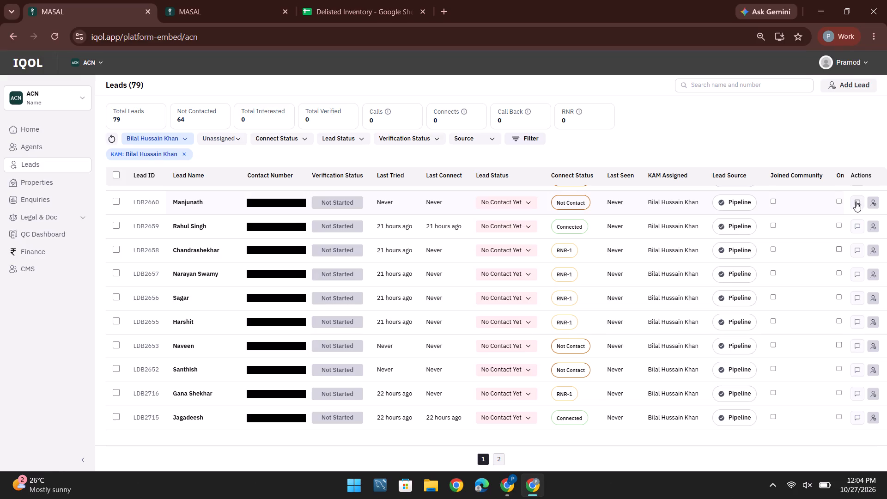
pyautogui.click(873, 202)
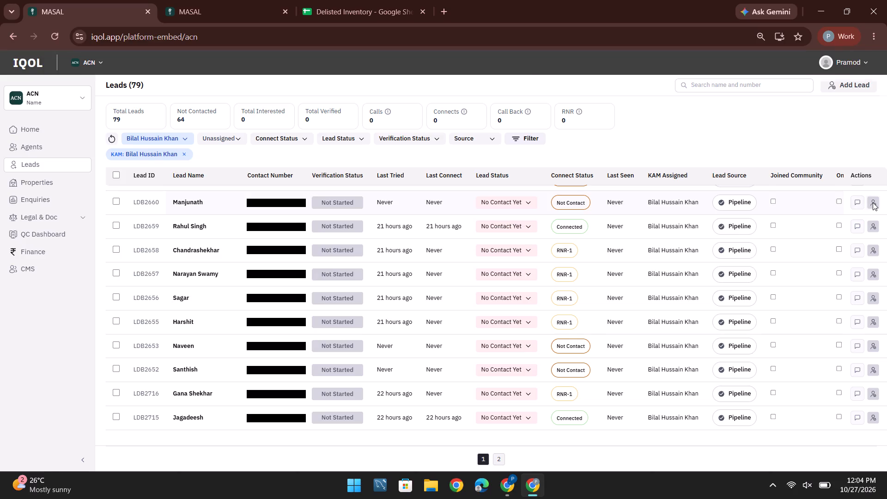
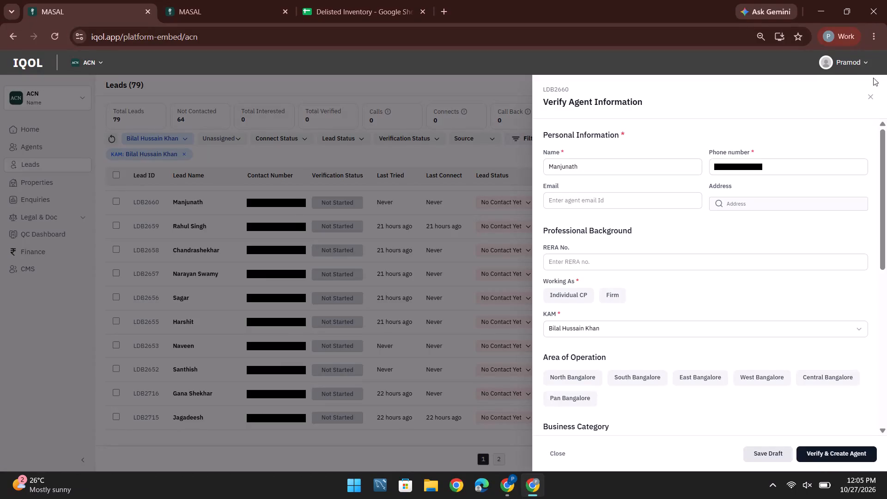
pyautogui.click(872, 100)
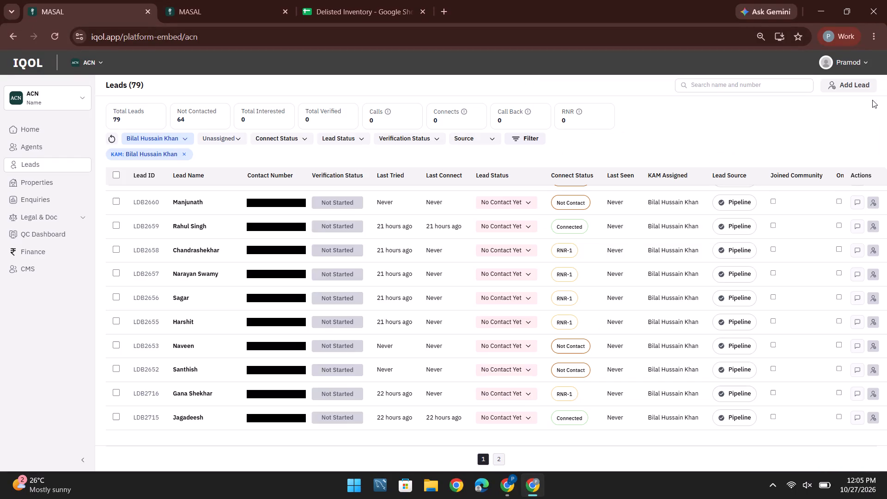
pyautogui.click(857, 205)
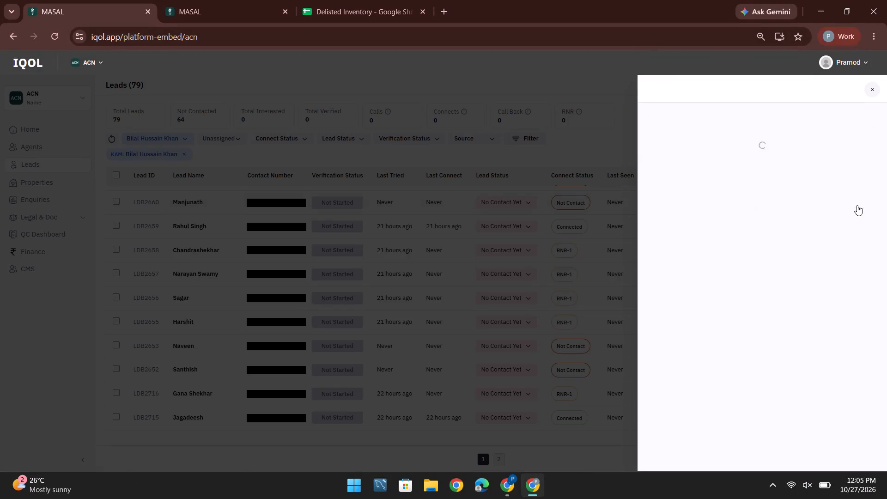
pyautogui.click(767, 208)
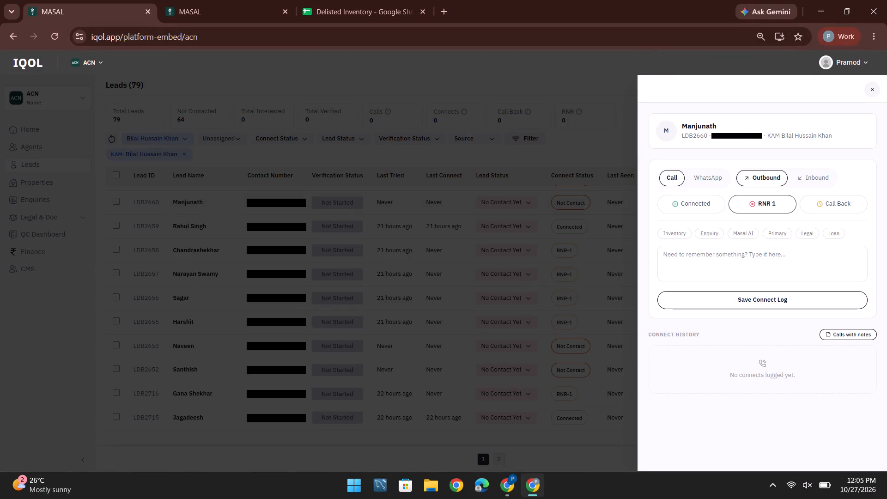
pyautogui.click(725, 267)
pyautogui.write('rnr busy')
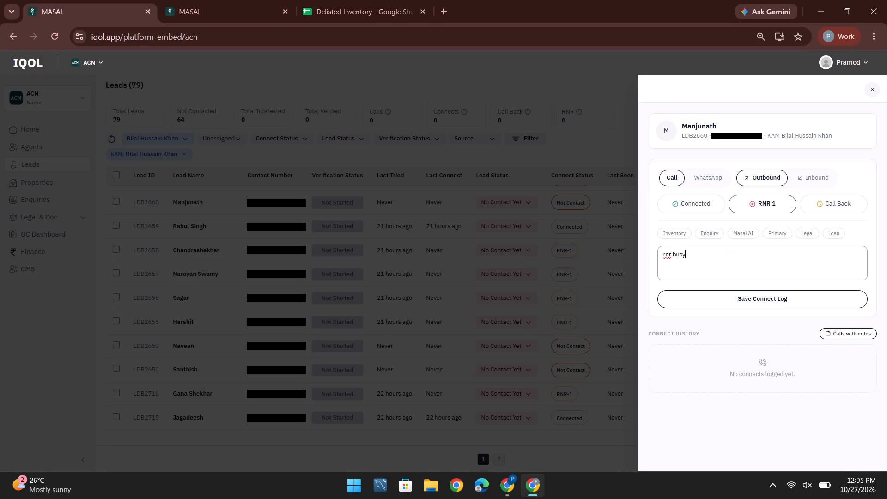
pyautogui.click(769, 301)
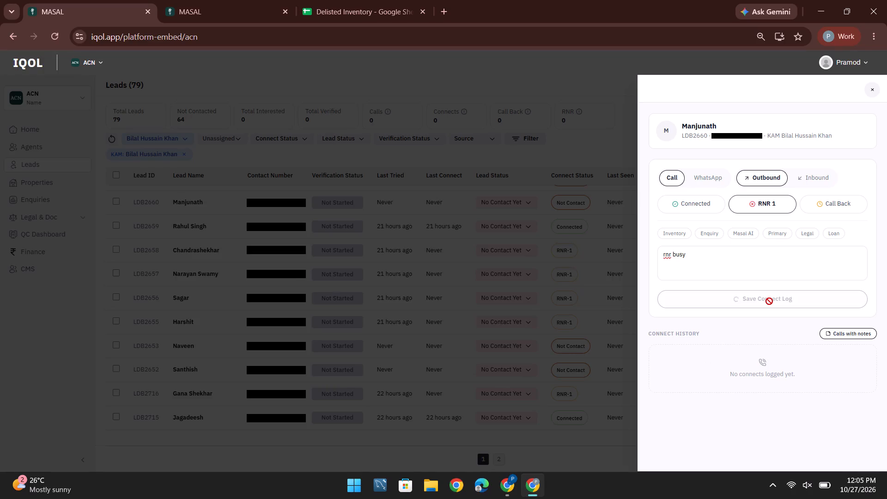
pyautogui.click(603, 456)
pyautogui.scroll(-1, 698, 359)
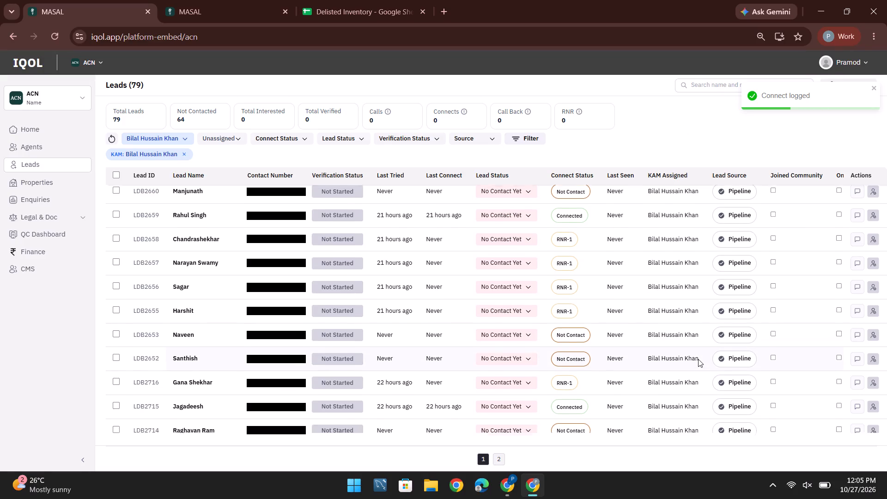
pyautogui.scroll(-1, 698, 359)
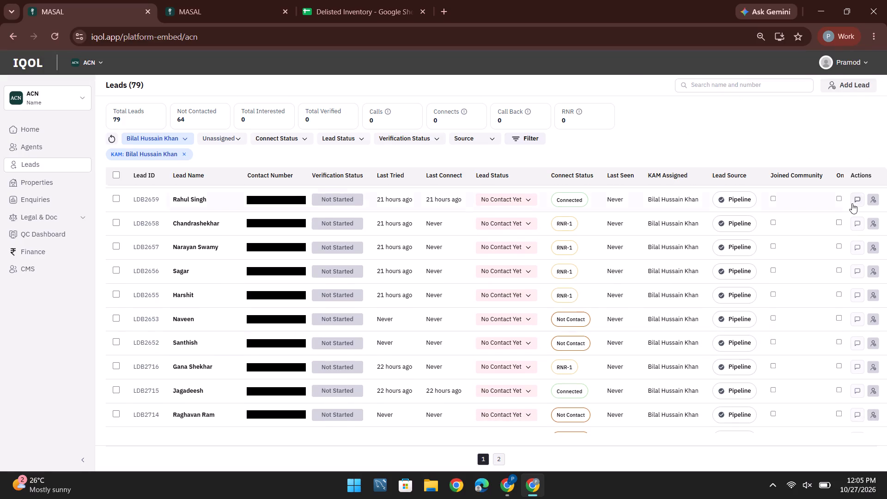
pyautogui.click(852, 203)
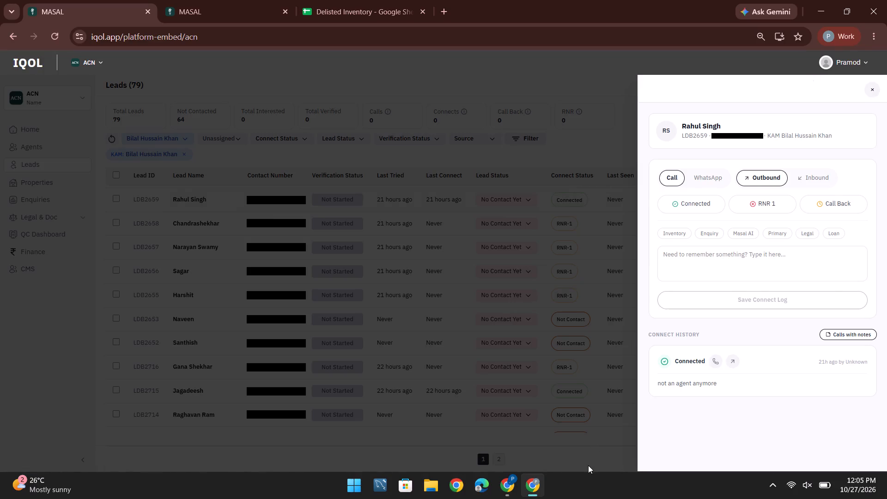
pyautogui.click(588, 465)
pyautogui.scroll(-2, 670, 372)
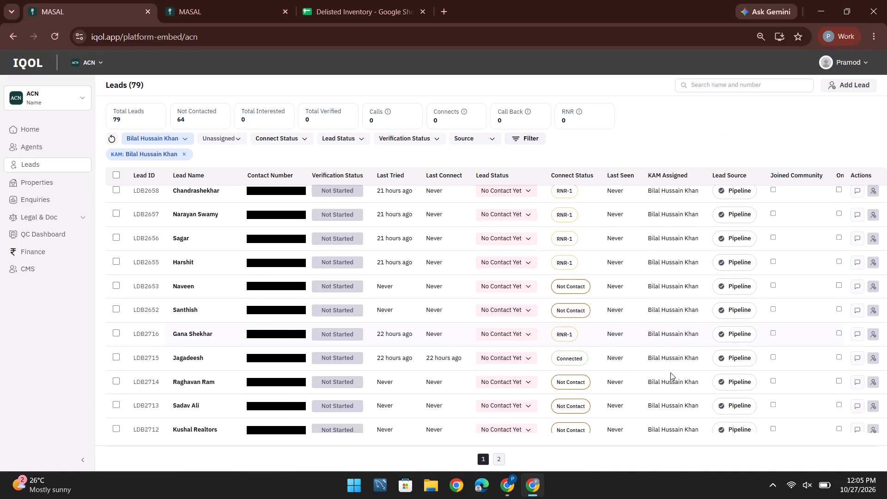
pyautogui.scroll(-2, 670, 372)
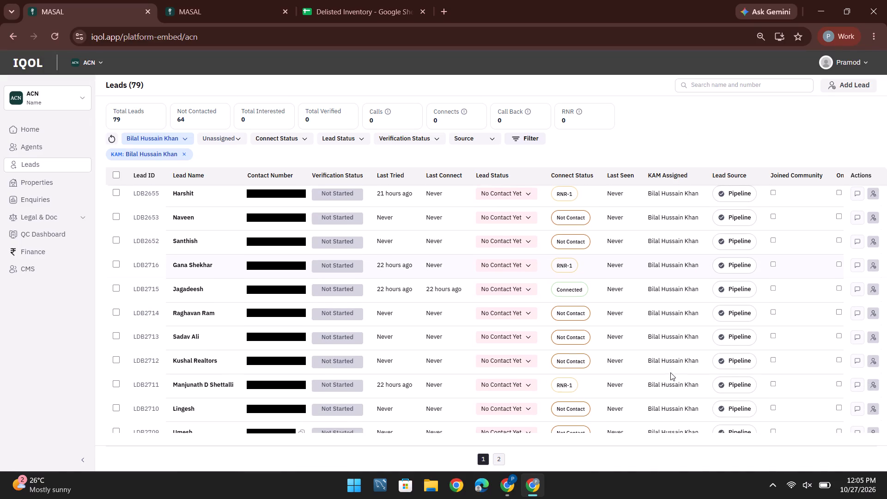
pyautogui.scroll(-2, 670, 372)
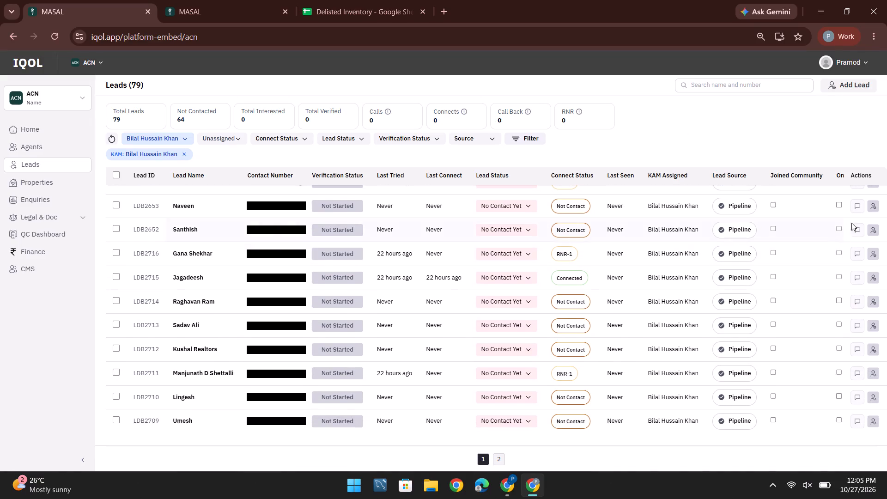
pyautogui.click(854, 213)
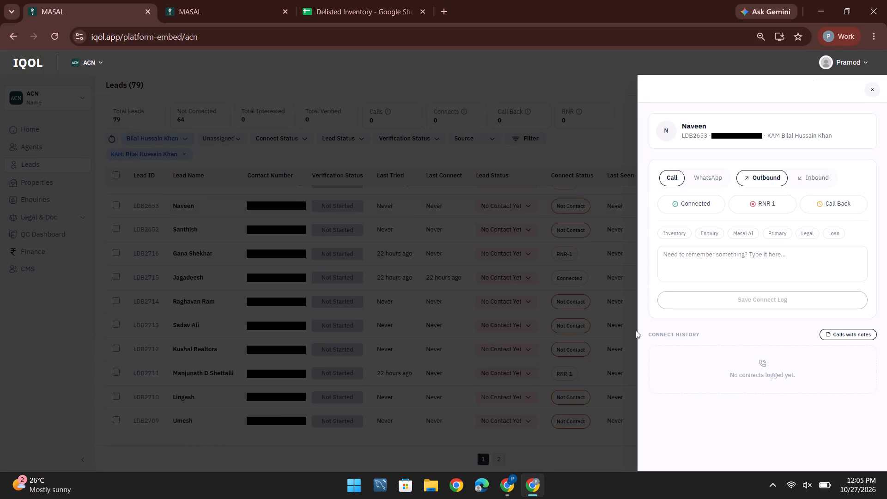
pyautogui.click(571, 460)
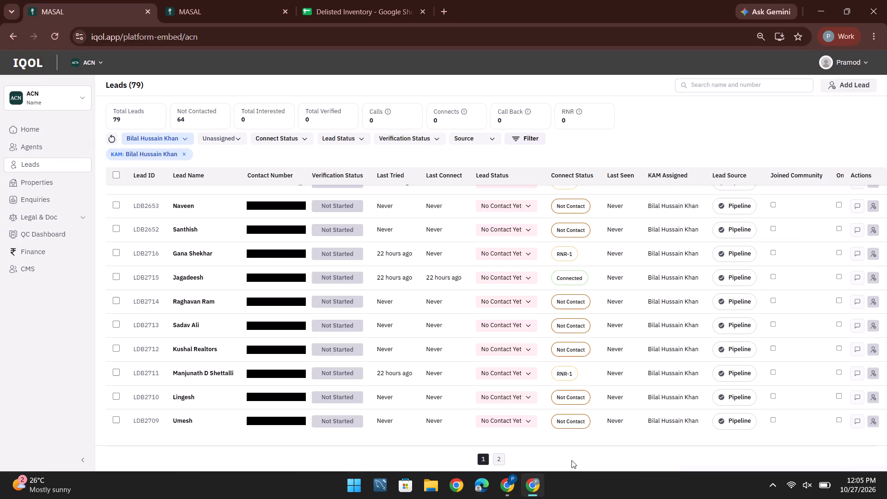
pyautogui.click(872, 210)
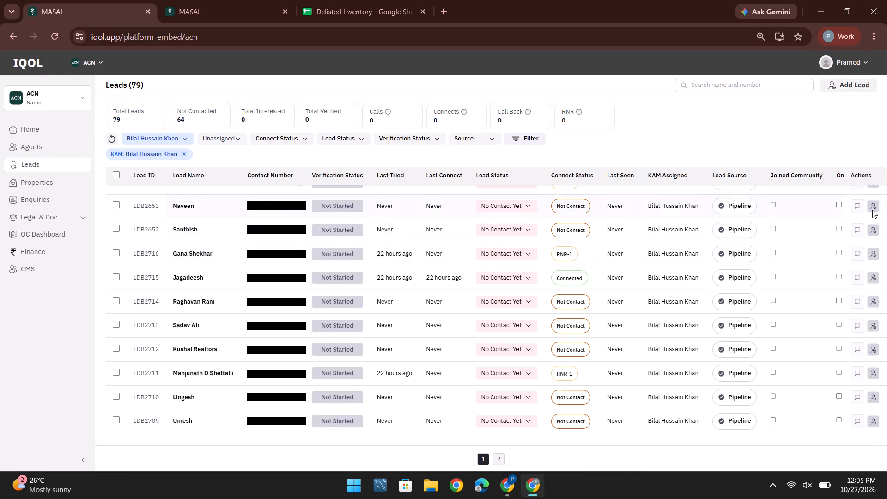
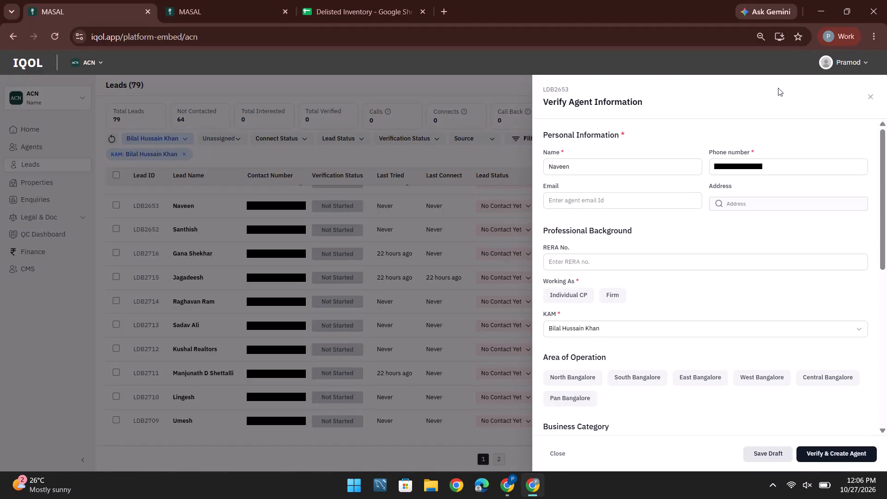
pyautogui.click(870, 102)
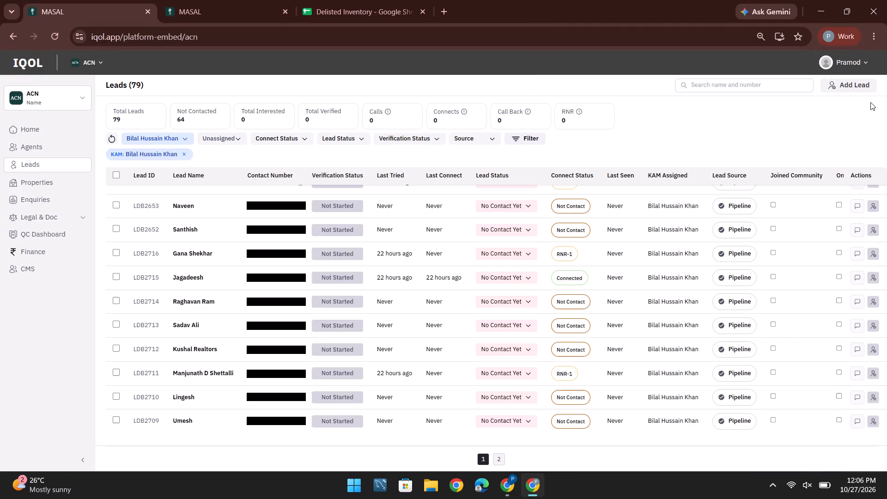
pyautogui.click(859, 207)
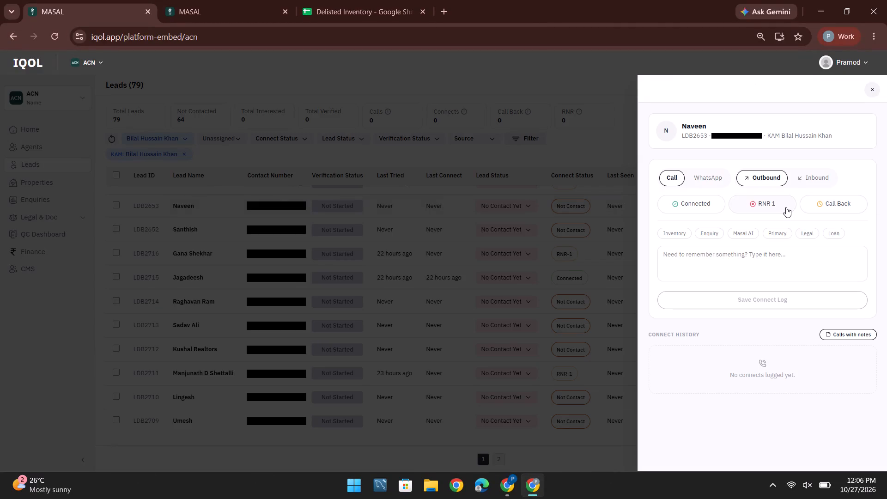
pyautogui.click(762, 206)
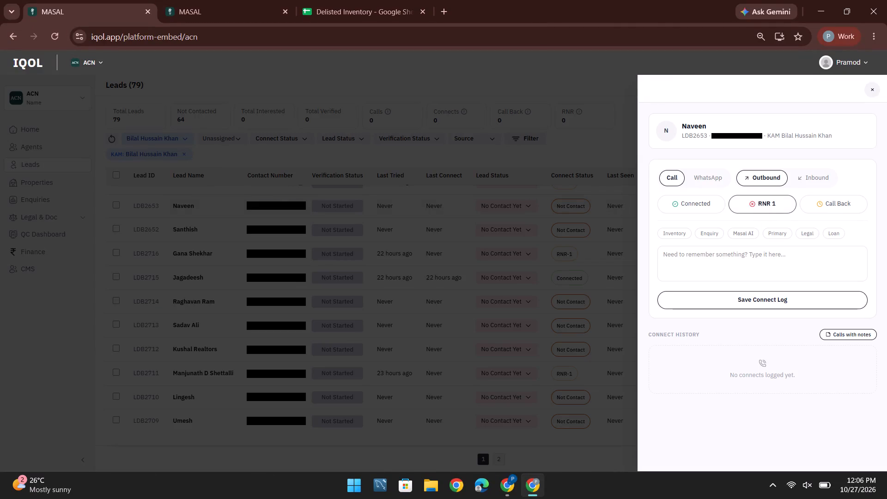
pyautogui.click(717, 256)
pyautogui.write('rnr')
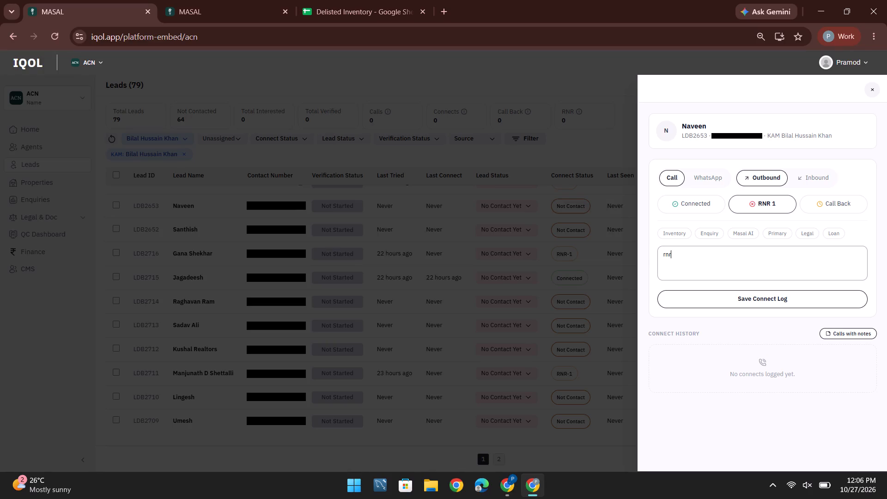
pyautogui.click(756, 301)
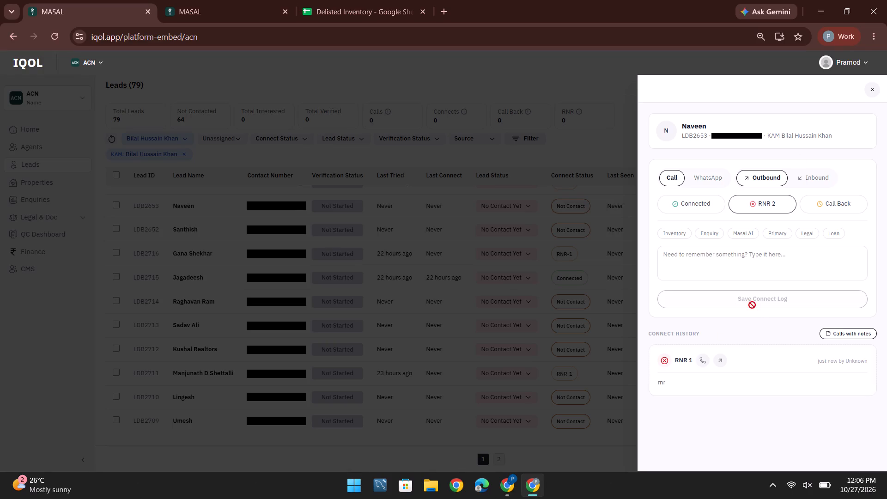
pyautogui.click(577, 450)
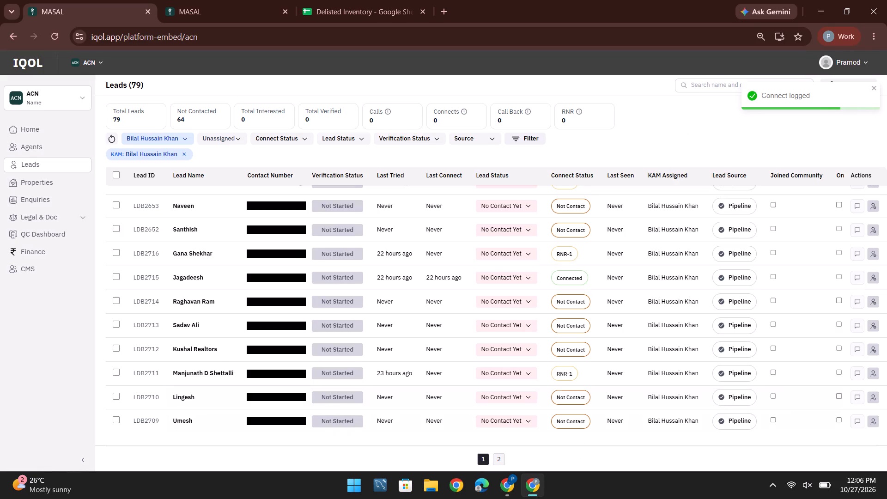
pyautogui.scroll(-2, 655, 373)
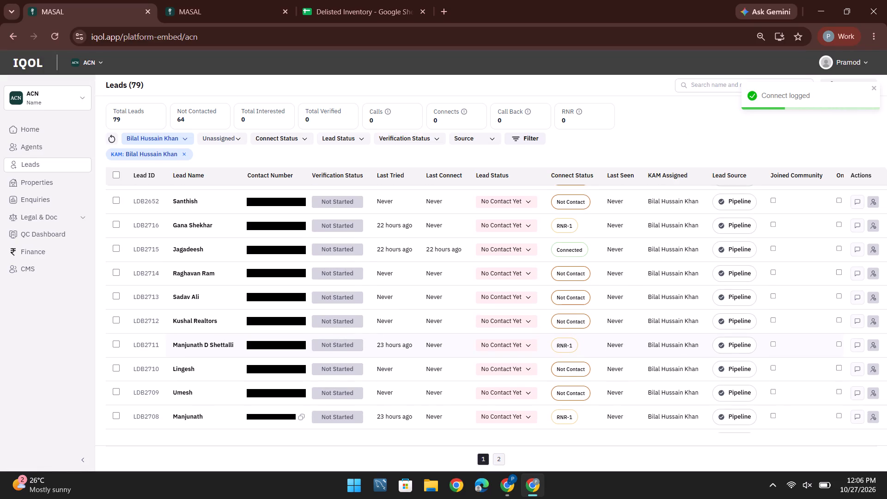
# Search the web for "keka" in a new browser tab.
pyautogui.click(442, 14)
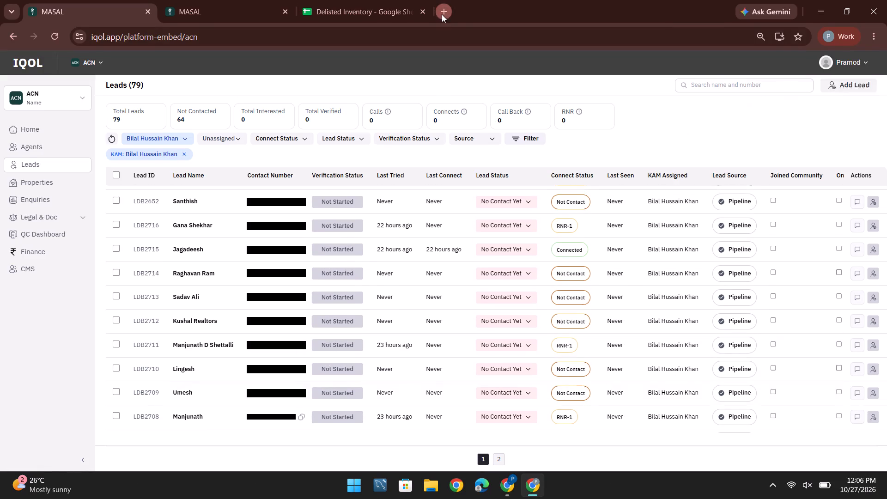
pyautogui.click(413, 40)
pyautogui.press('k')
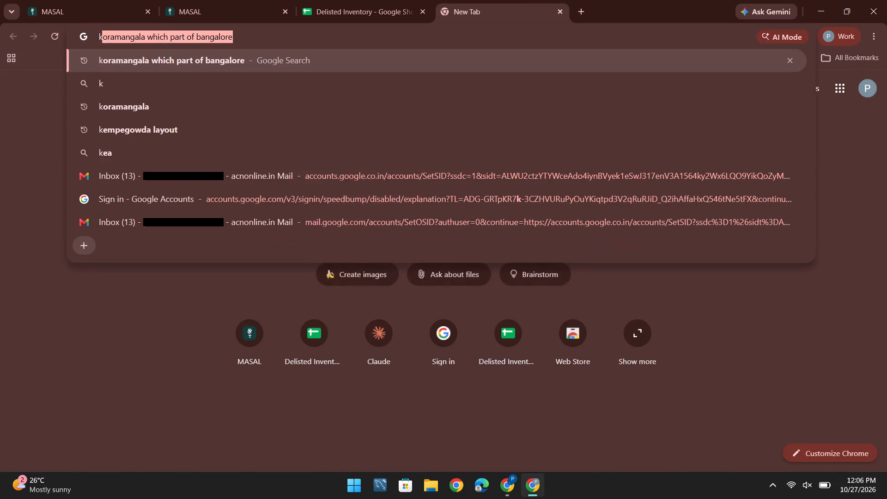
pyautogui.press('e')
pyautogui.write('ka')
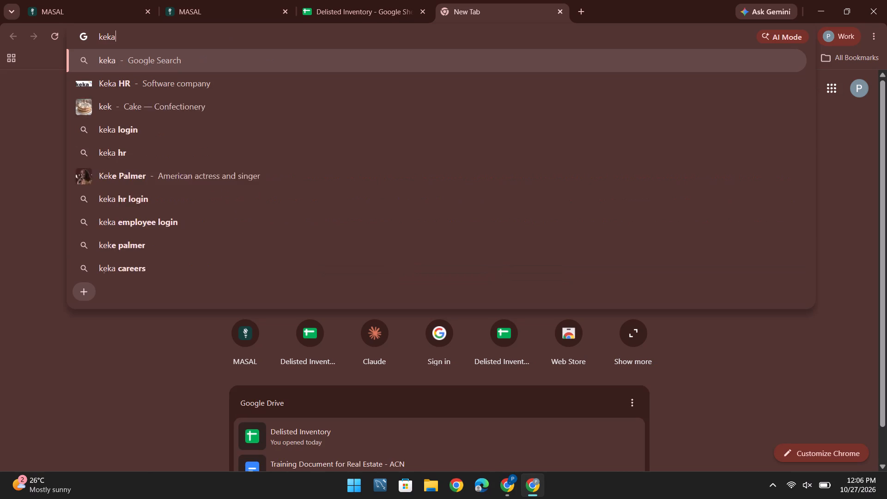
pyautogui.press('Down')
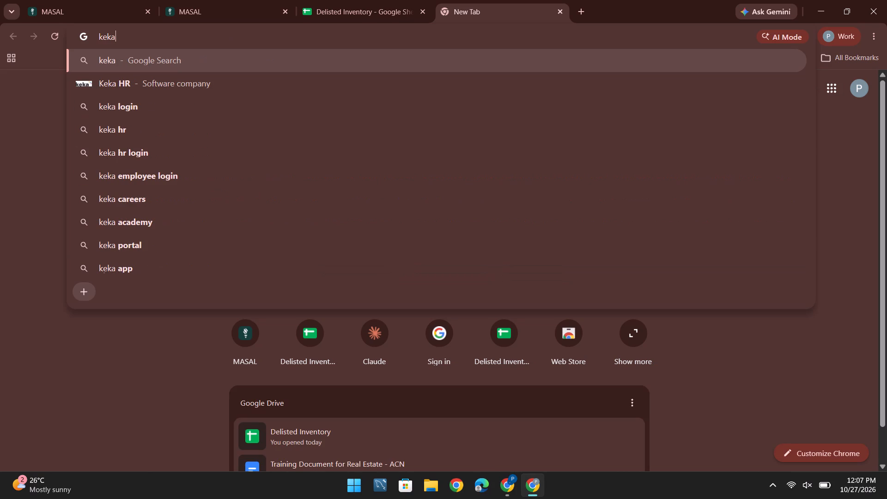
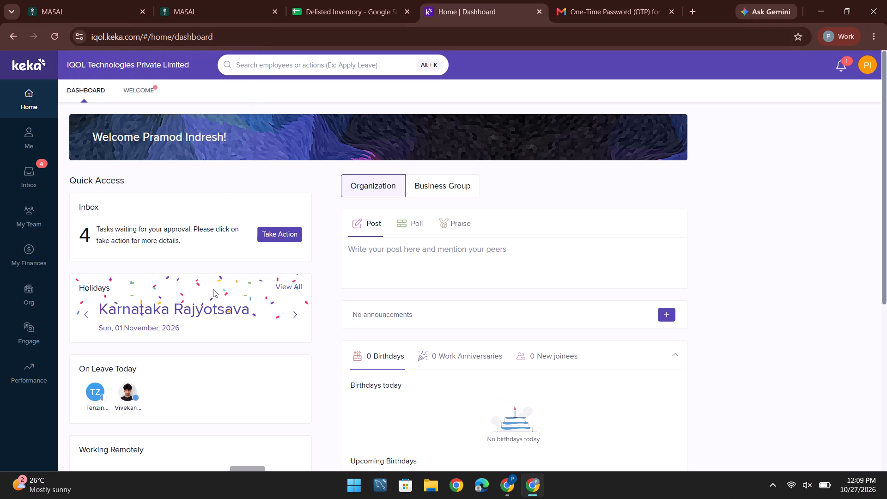
# Open the My Team summary and look through the team calendar and the peers' attendance status cards.
pyautogui.scroll(-1, 213, 289)
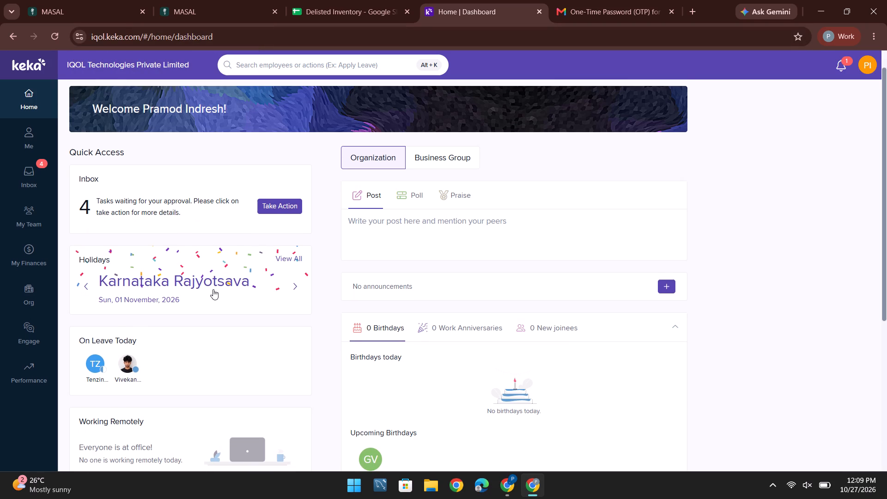
pyautogui.scroll(-1, 213, 289)
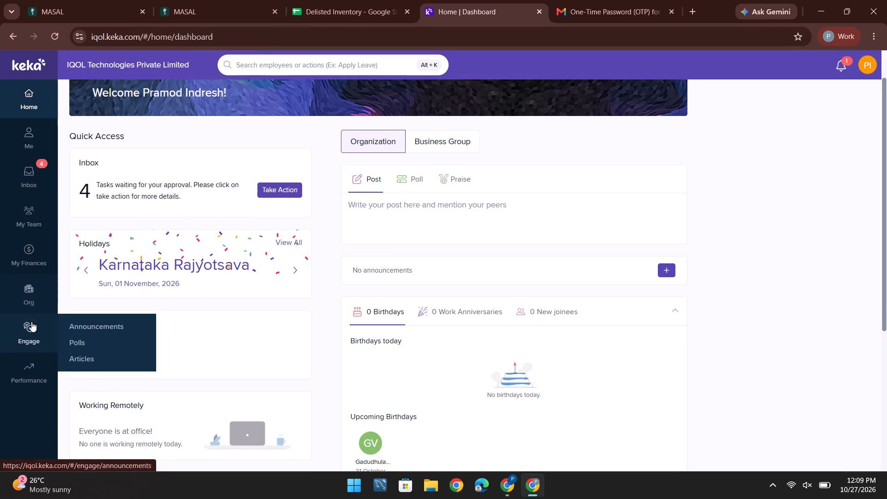
pyautogui.click(24, 213)
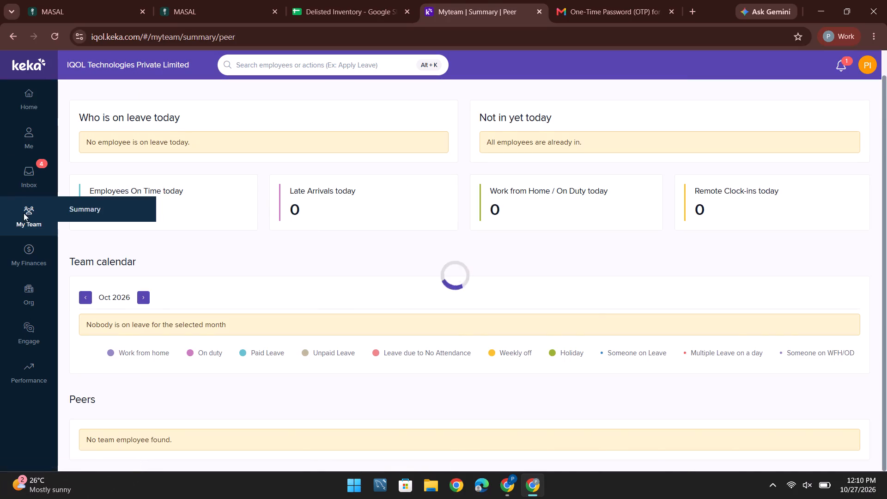
pyautogui.scroll(-3, 209, 324)
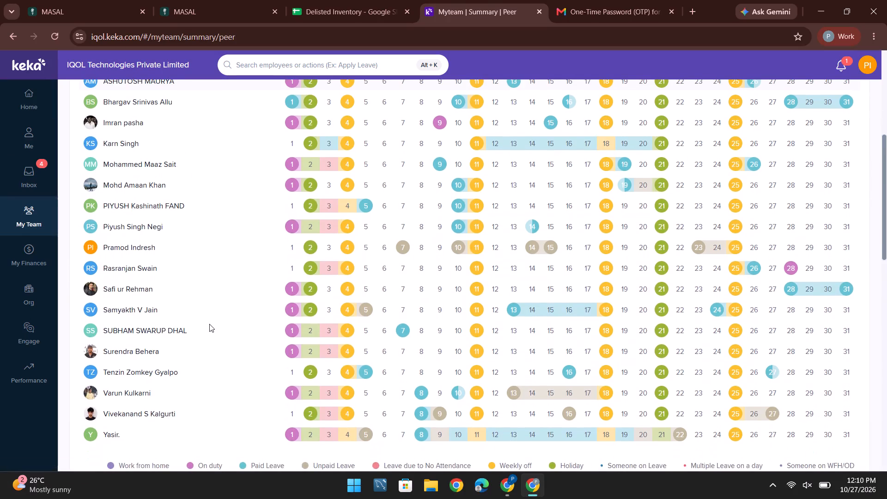
pyautogui.scroll(-2, 209, 324)
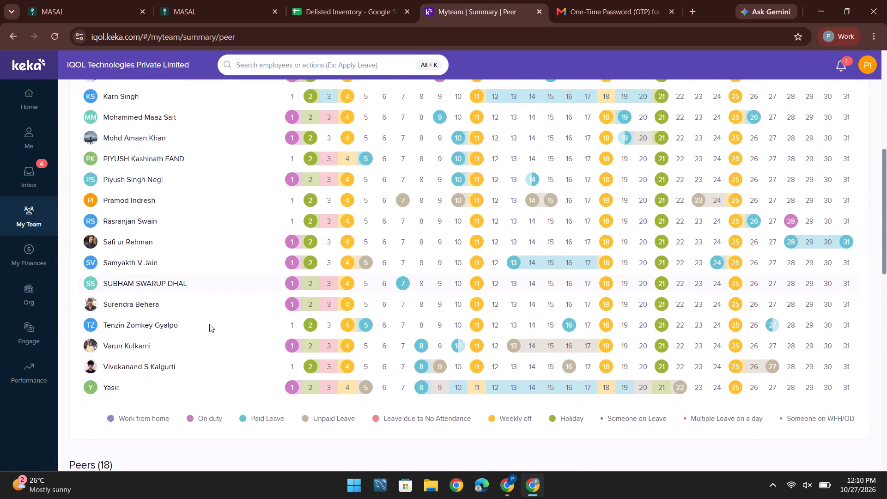
pyautogui.scroll(-8, 209, 324)
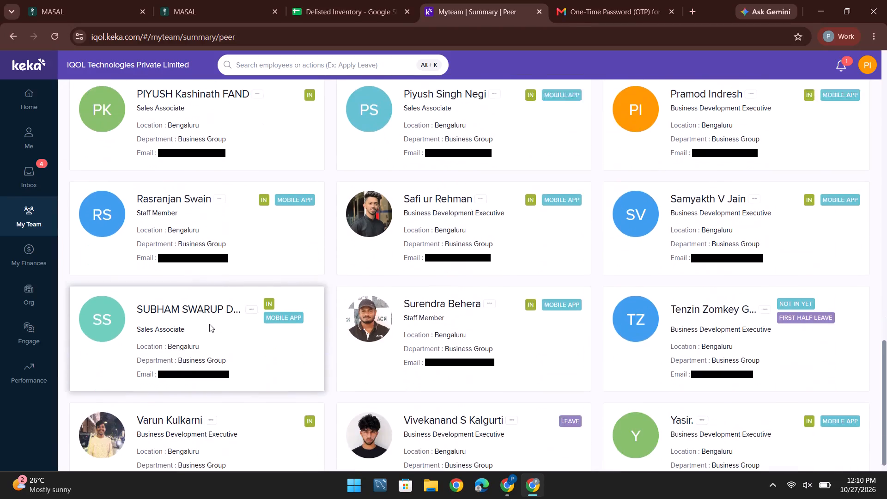
pyautogui.scroll(-3, 209, 324)
pyautogui.scroll(2, 209, 324)
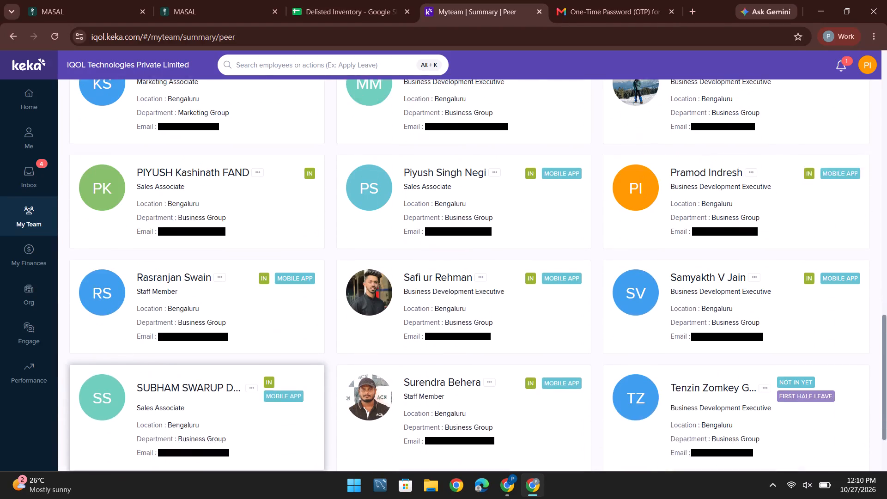
pyautogui.scroll(4, 209, 324)
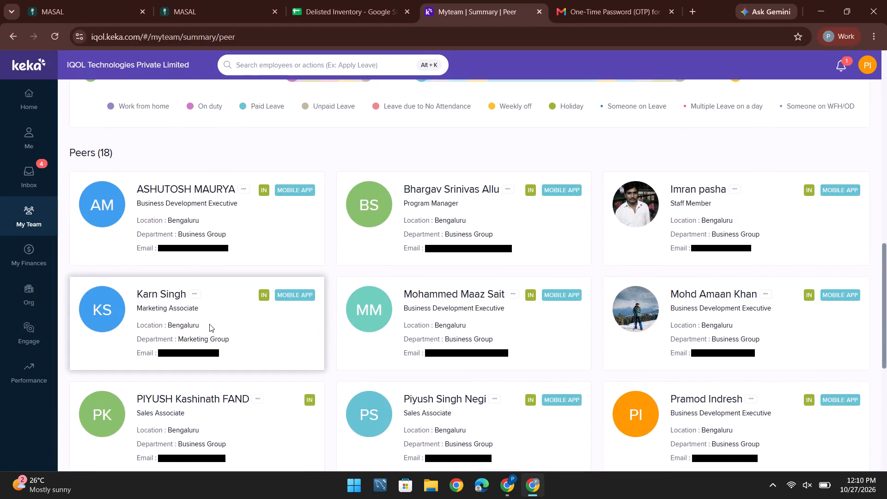
pyautogui.scroll(3, 209, 324)
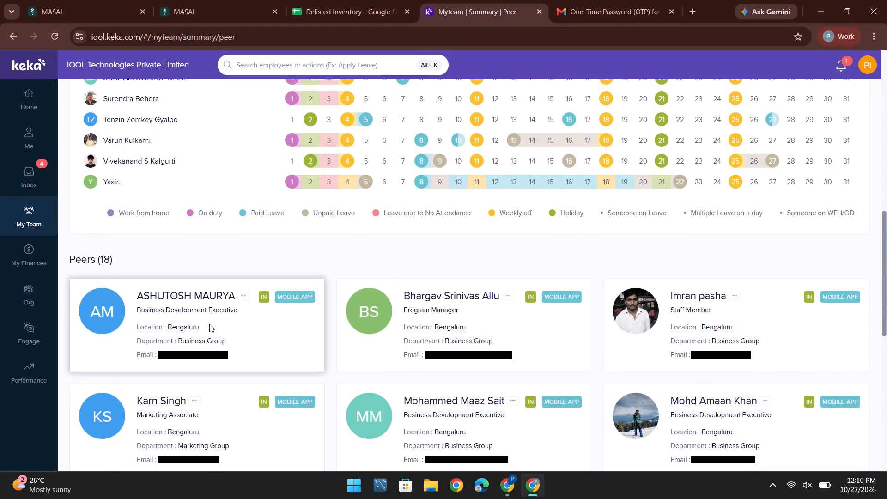
# Examine the October 2026 team calendar for each team member's leave and on-duty days.
pyautogui.scroll(3, 209, 324)
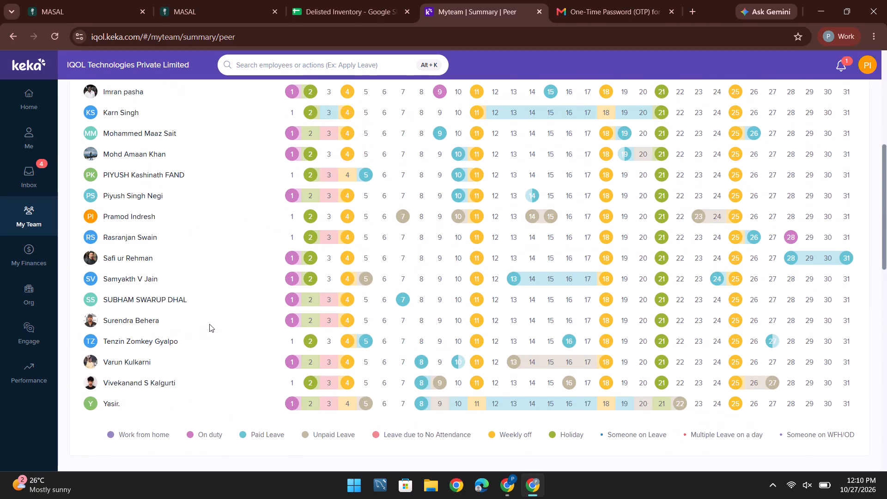
pyautogui.scroll(1, 209, 324)
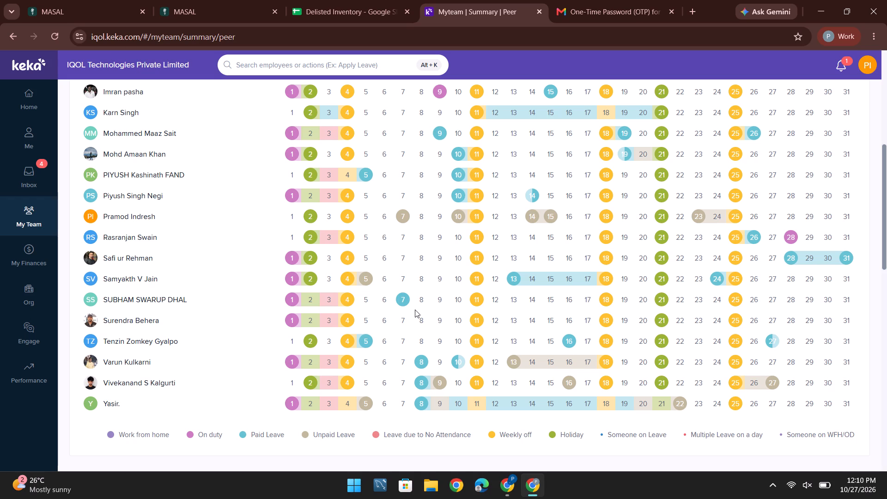
pyautogui.scroll(-1, 415, 310)
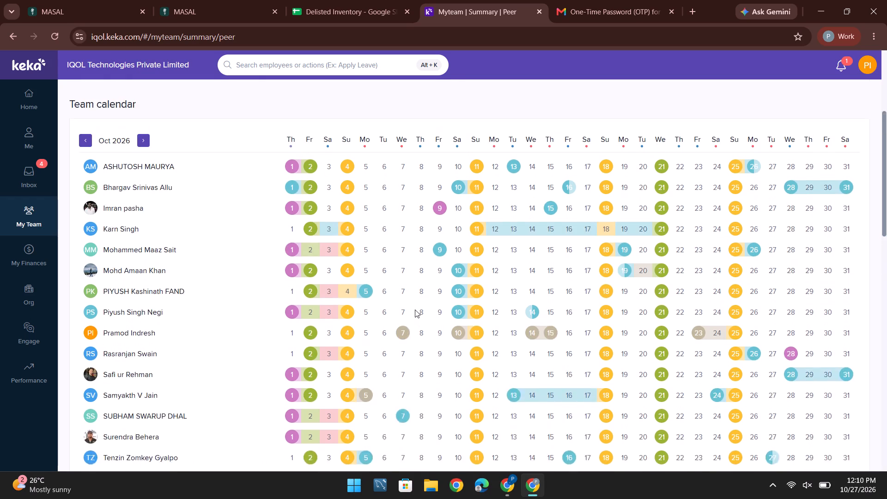
pyautogui.scroll(-1, 415, 310)
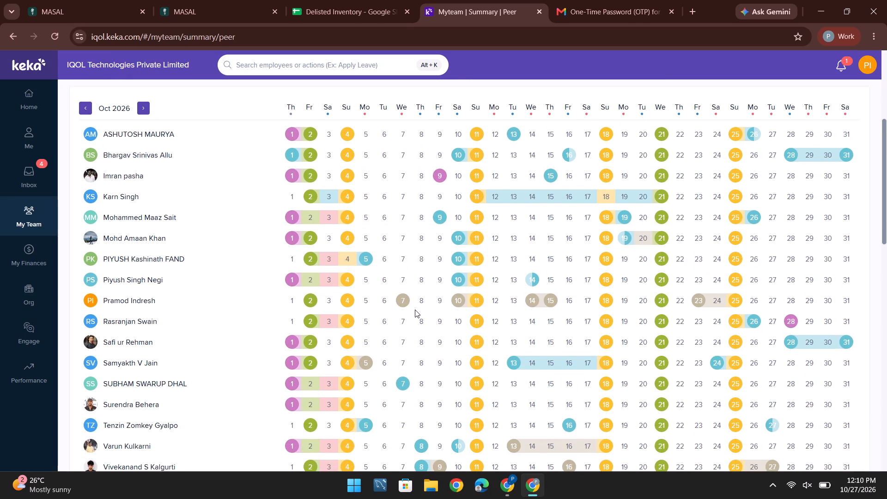
pyautogui.scroll(-2, 415, 310)
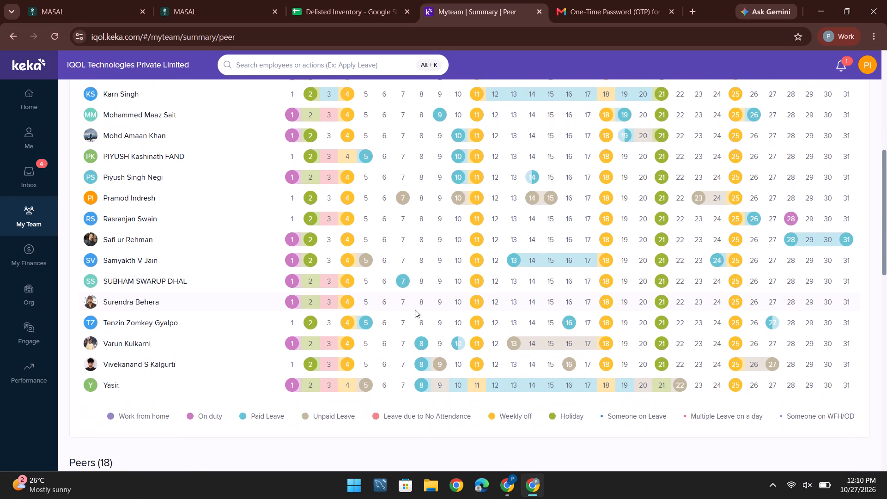
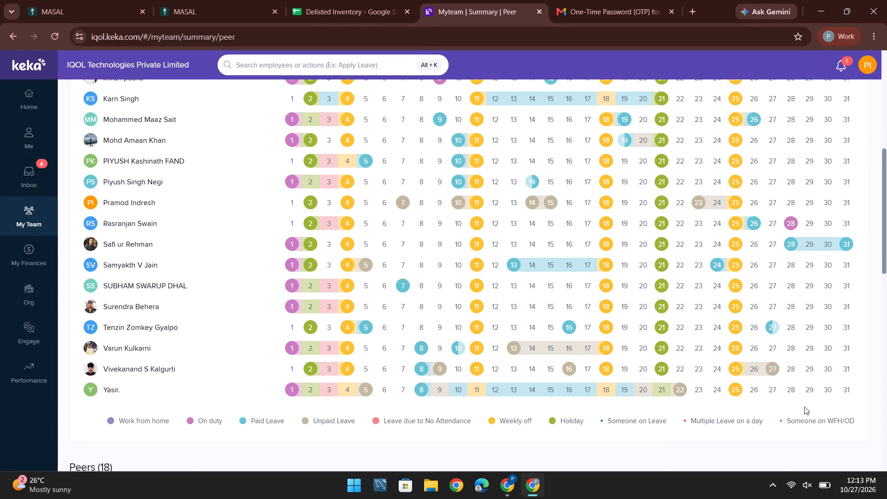
# Show the hidden background apps in the Windows system tray.
pyautogui.click(772, 491)
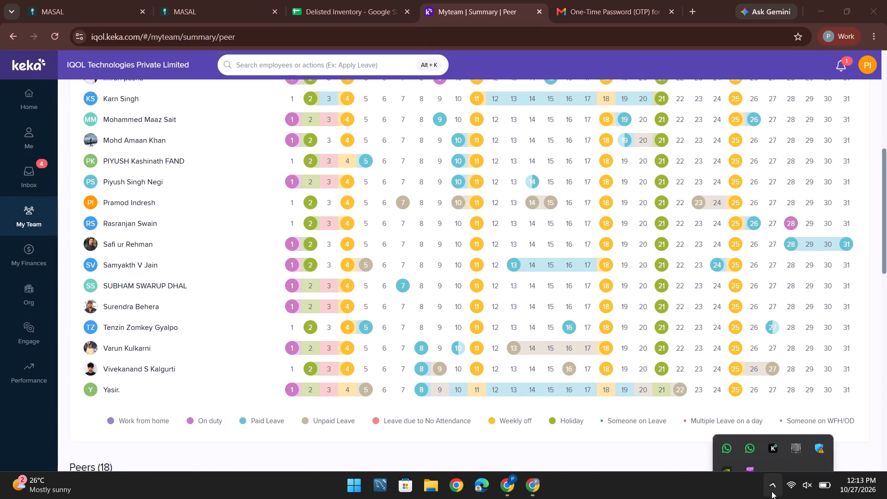
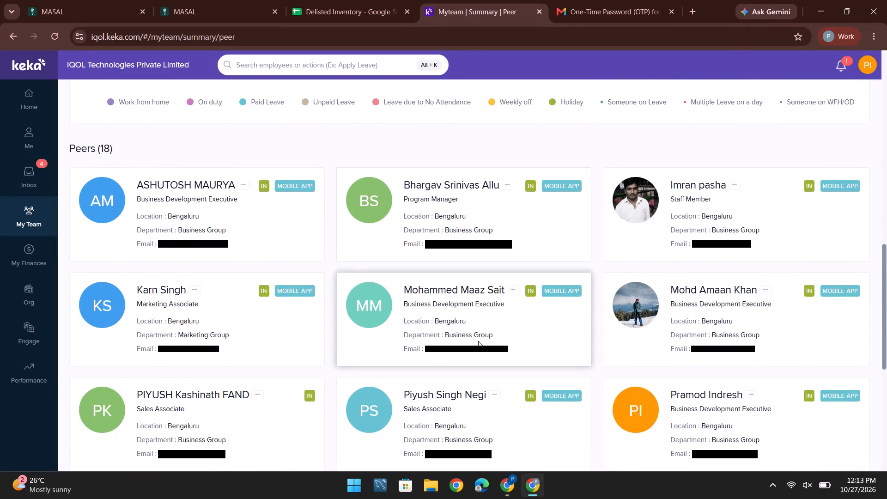
# Review the attendance and leave status of all peers in the Keka team summary.
pyautogui.scroll(-2, 478, 341)
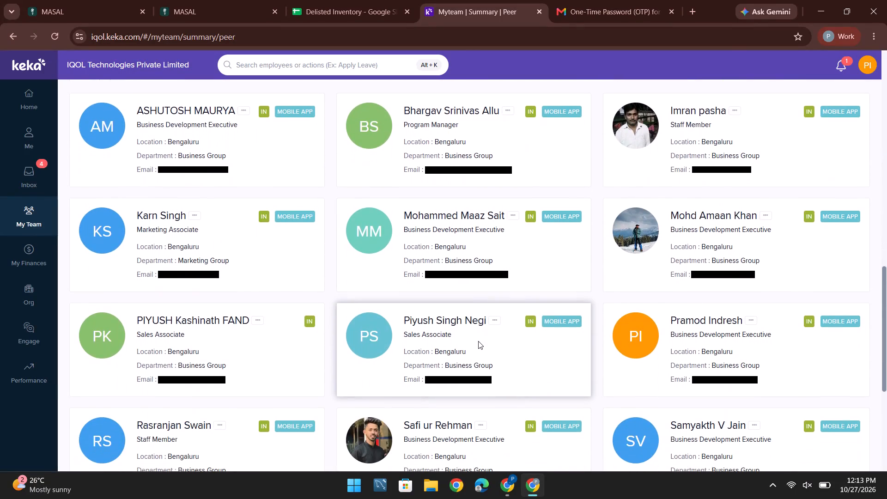
pyautogui.scroll(-2, 478, 341)
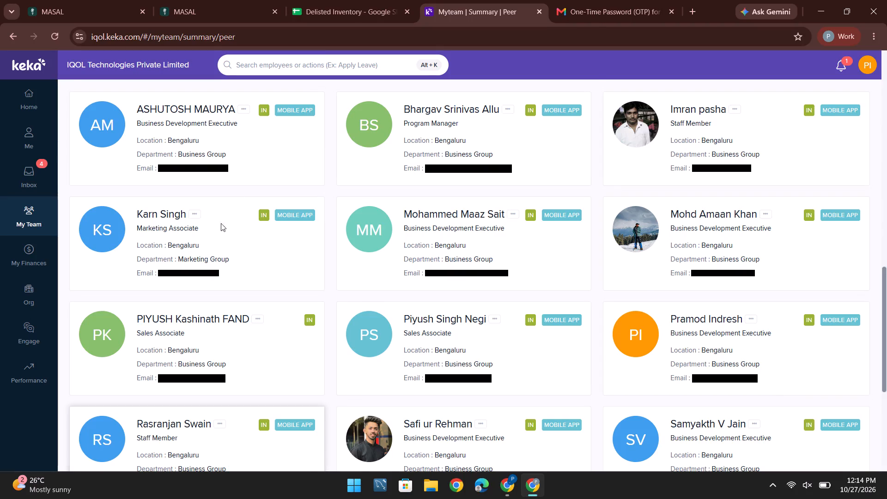
pyautogui.scroll(-3, 238, 251)
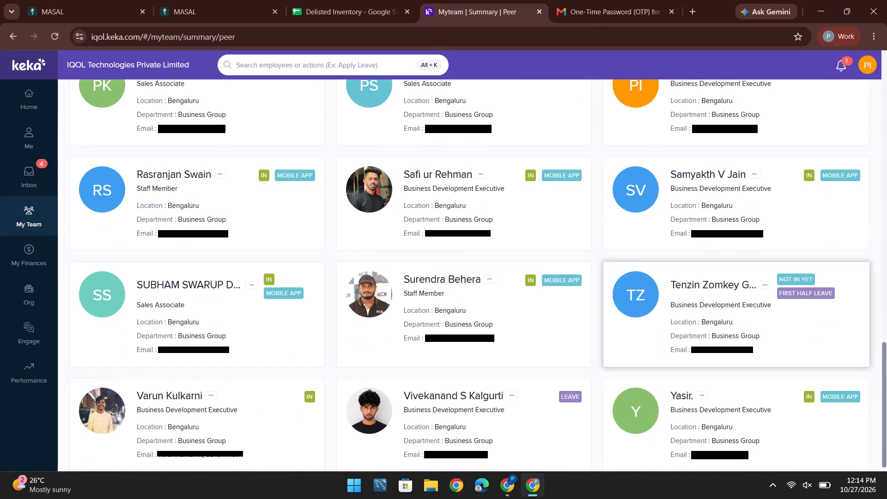
pyautogui.scroll(1, 535, 330)
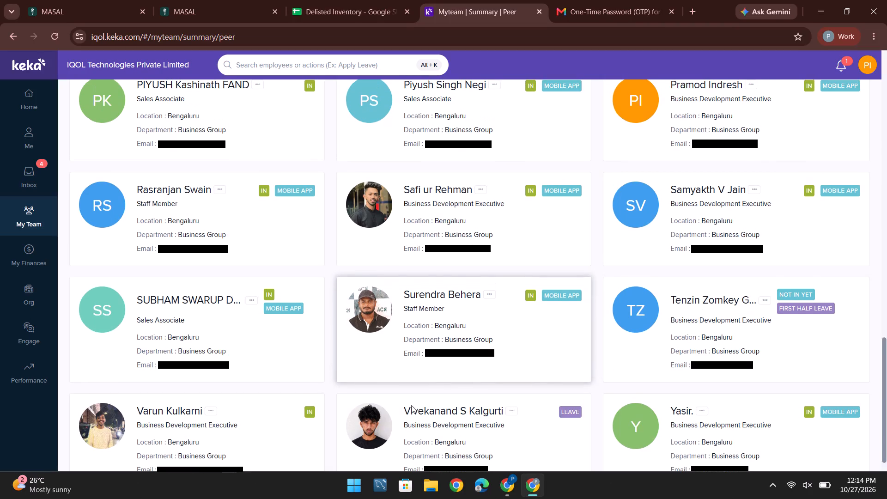
pyautogui.scroll(-1, 450, 345)
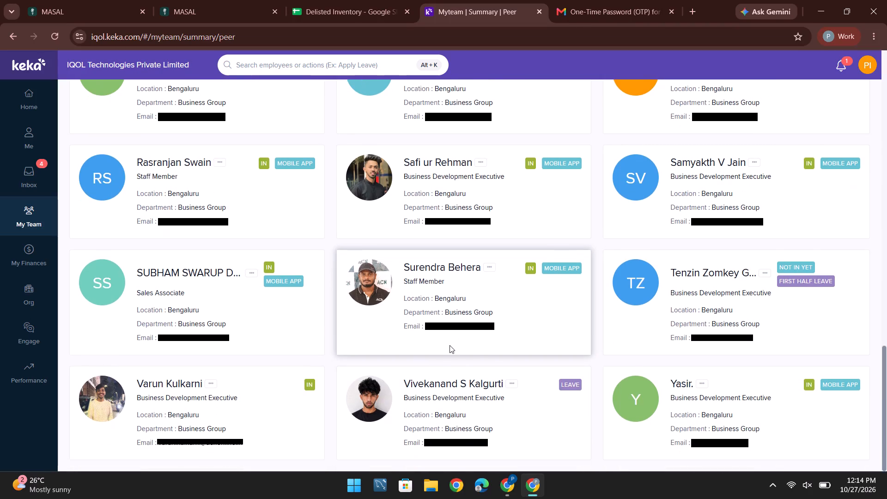
pyautogui.scroll(-2, 450, 345)
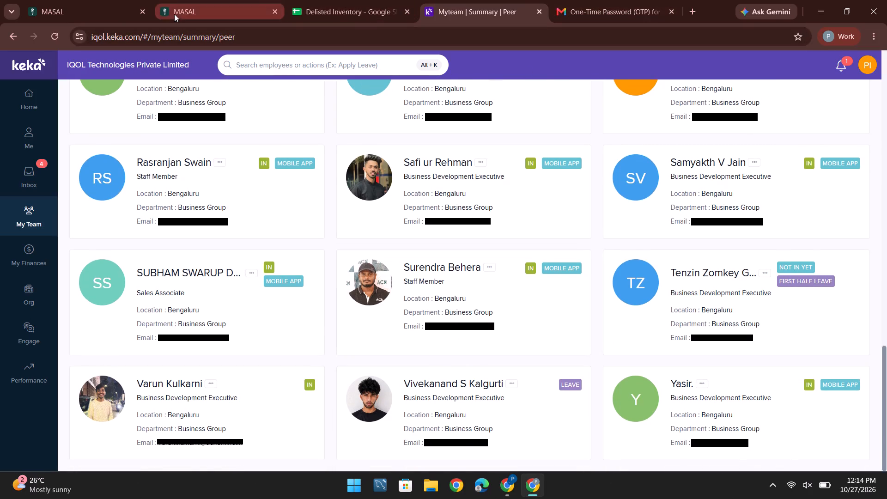
pyautogui.click(39, 1)
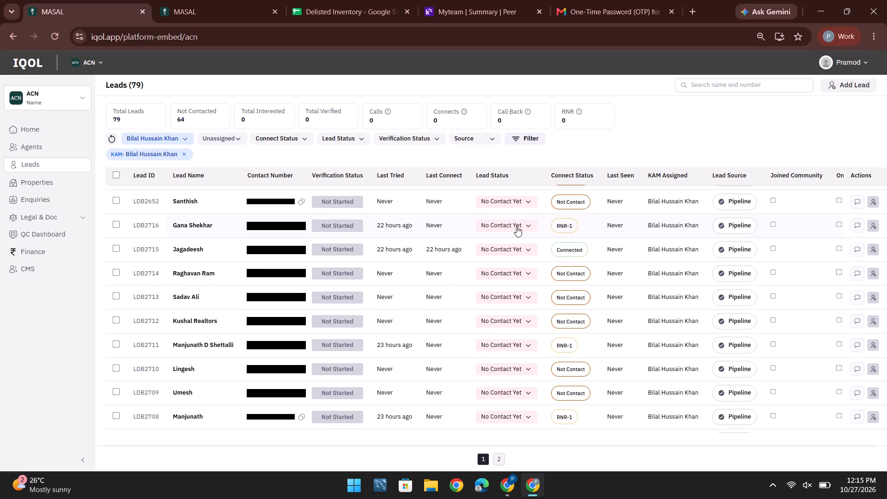
pyautogui.click(858, 201)
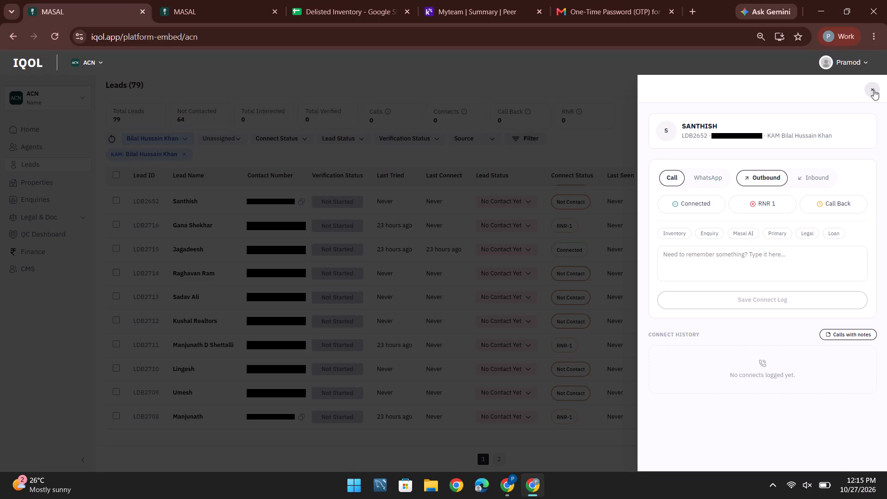
pyautogui.click(874, 90)
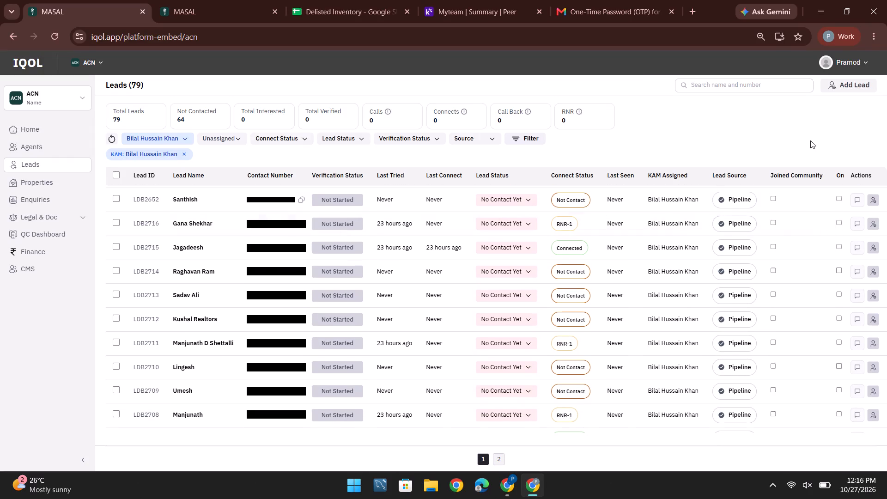
pyautogui.click(860, 201)
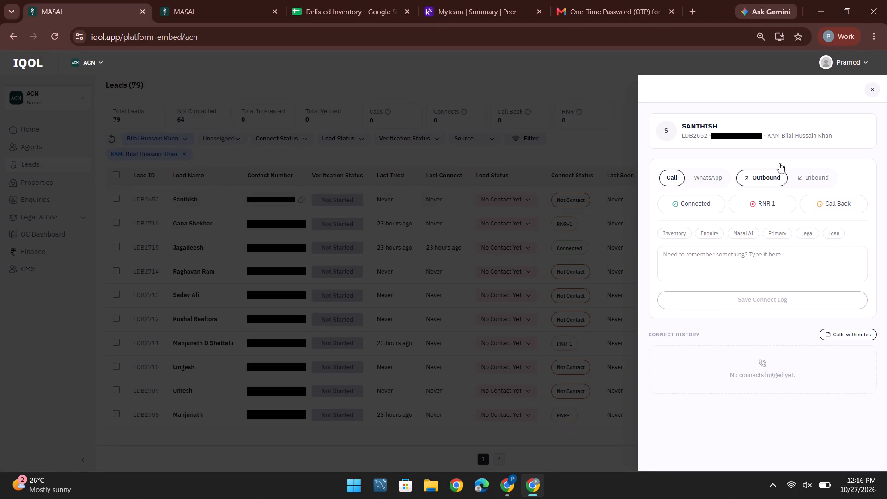
pyautogui.click(876, 90)
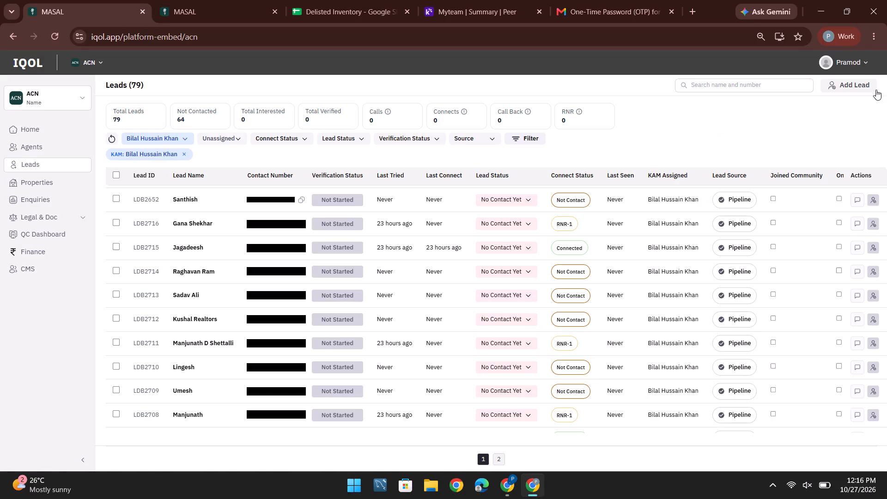
pyautogui.click(871, 198)
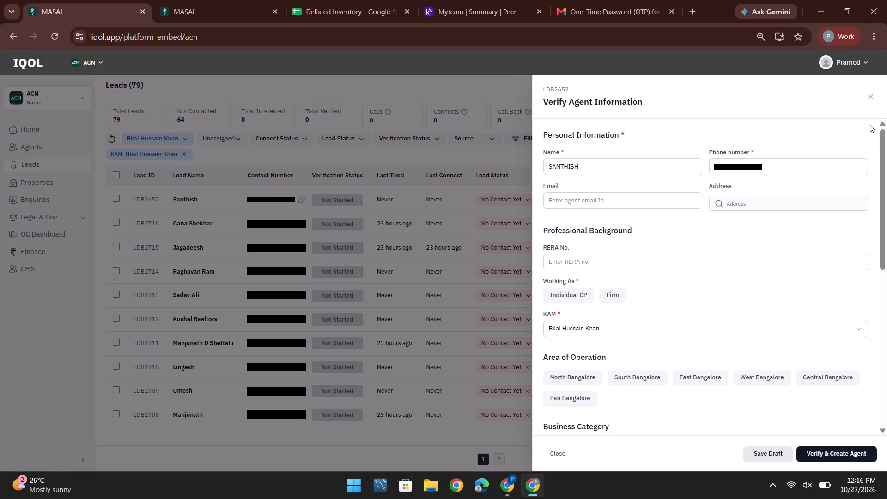
pyautogui.click(870, 97)
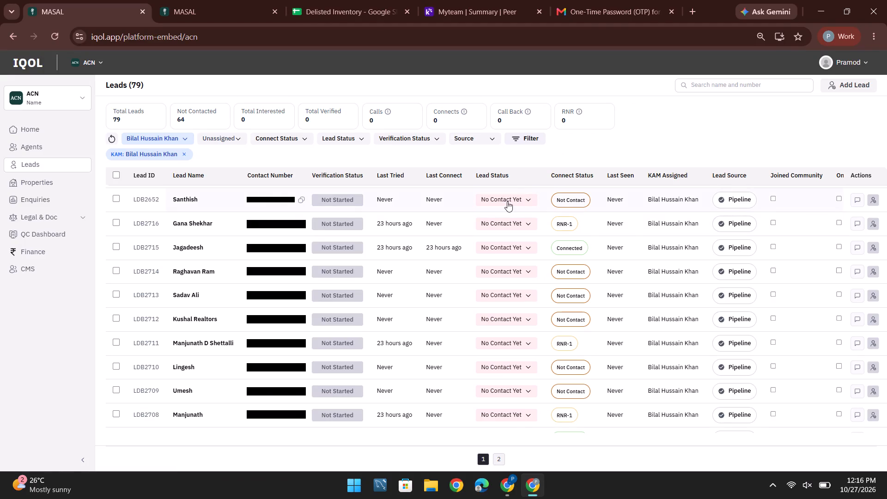
pyautogui.click(507, 201)
pyautogui.click(498, 229)
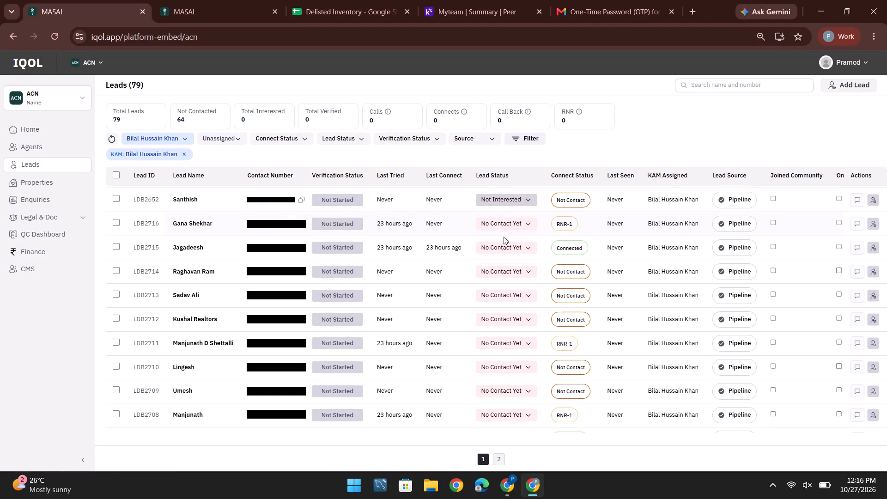
# Look through the next leads of the KAM, then switch to the other open MASAL page and show its leads list.
pyautogui.scroll(-1, 535, 278)
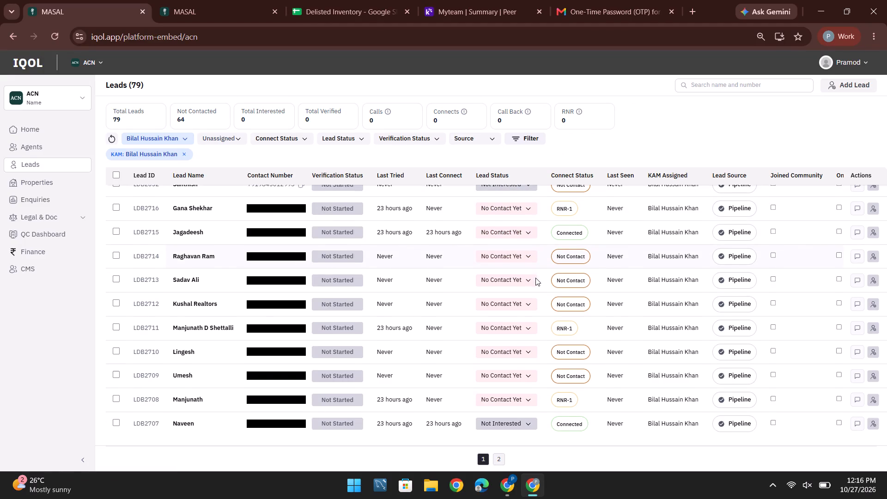
pyautogui.scroll(-1, 535, 278)
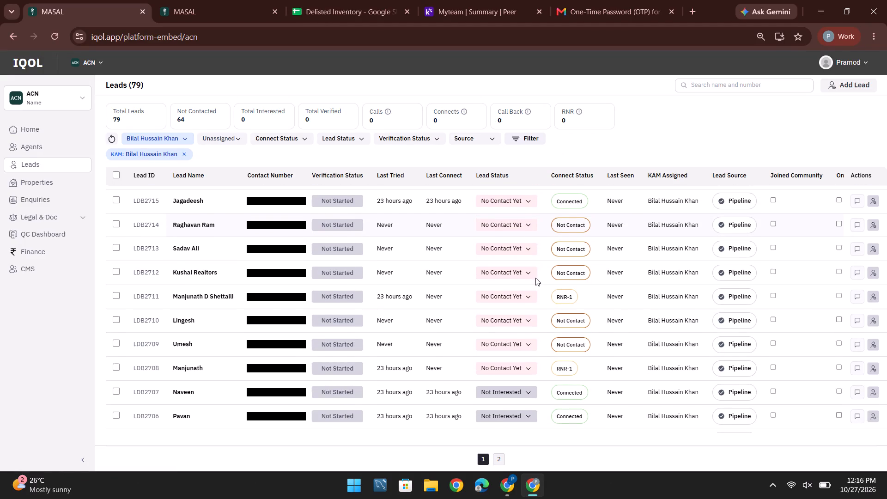
pyautogui.scroll(-1, 535, 278)
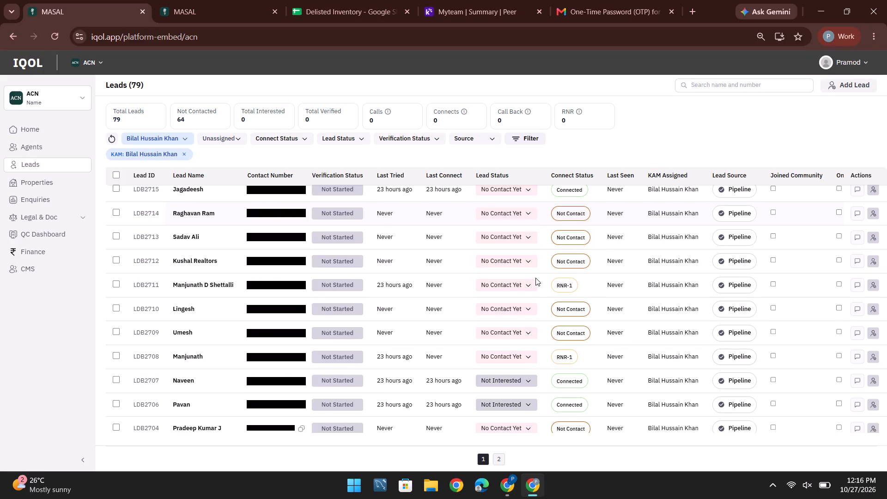
pyautogui.click(216, 13)
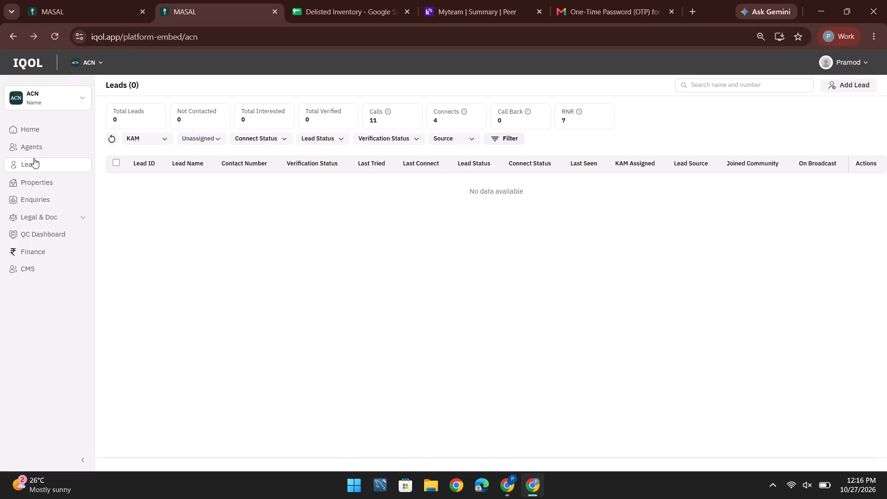
pyautogui.click(46, 161)
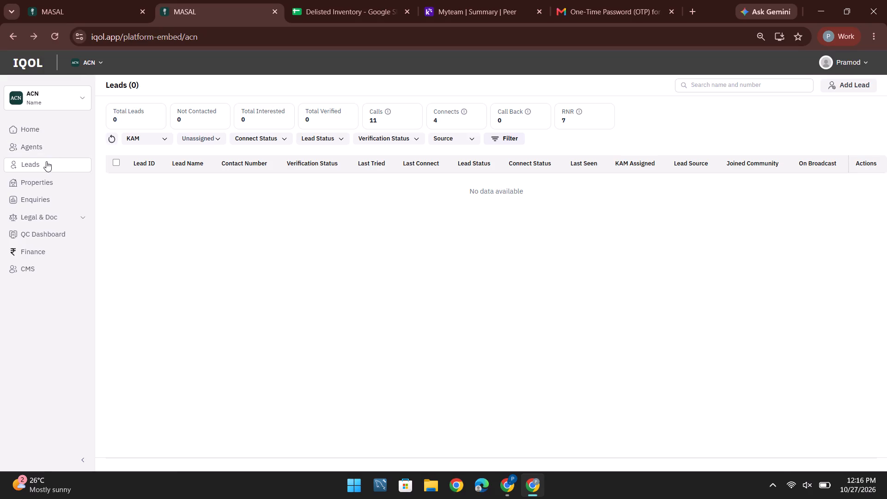
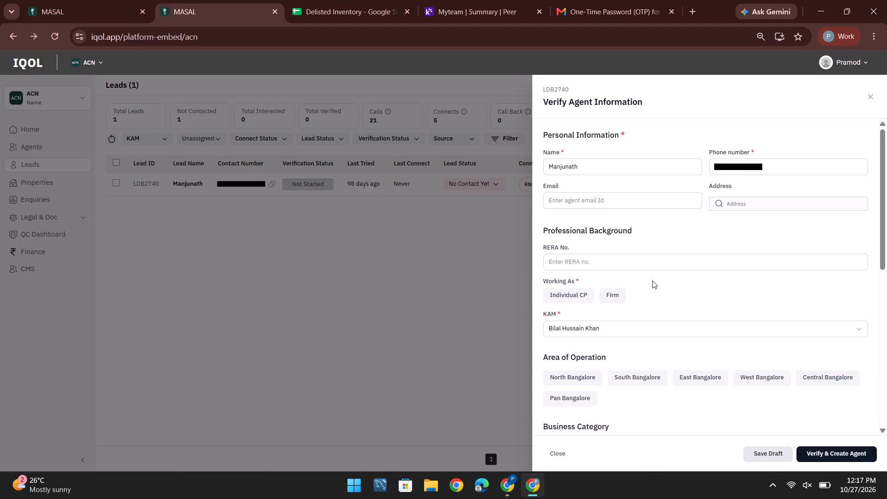
pyautogui.hscroll(3, 652, 280)
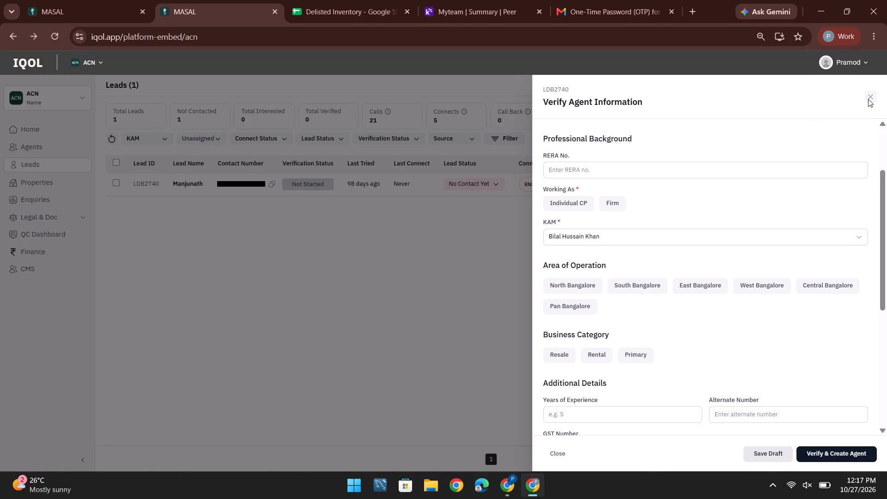
pyautogui.scroll(2, 659, 304)
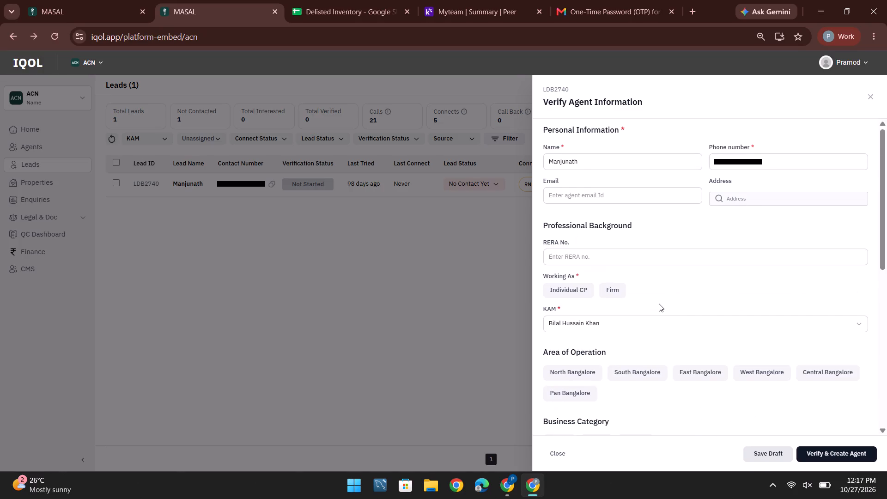
pyautogui.hscroll(4, 694, 299)
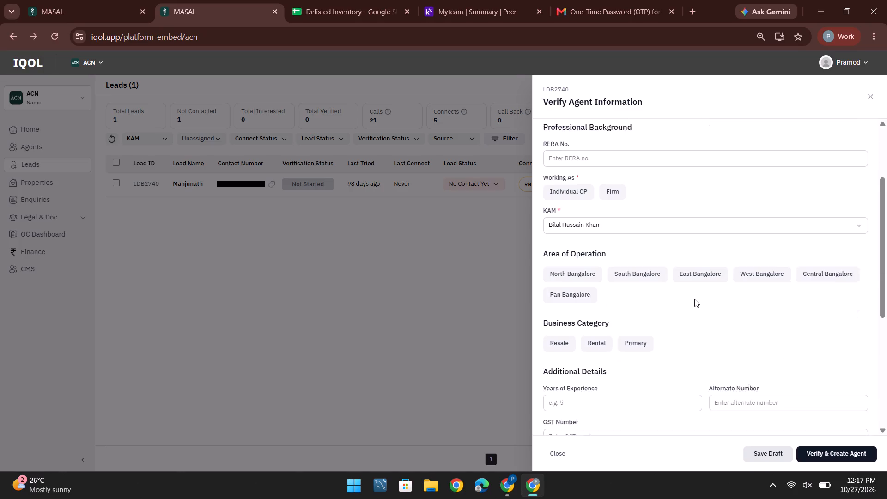
pyautogui.hscroll(1, 694, 299)
pyautogui.click(566, 319)
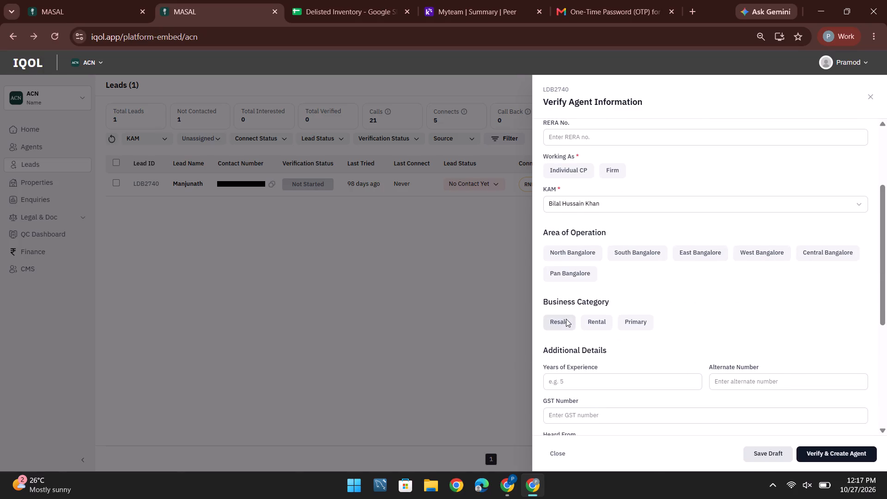
# Replace the agent's name in the verification form with "hemanth".
pyautogui.scroll(3, 721, 304)
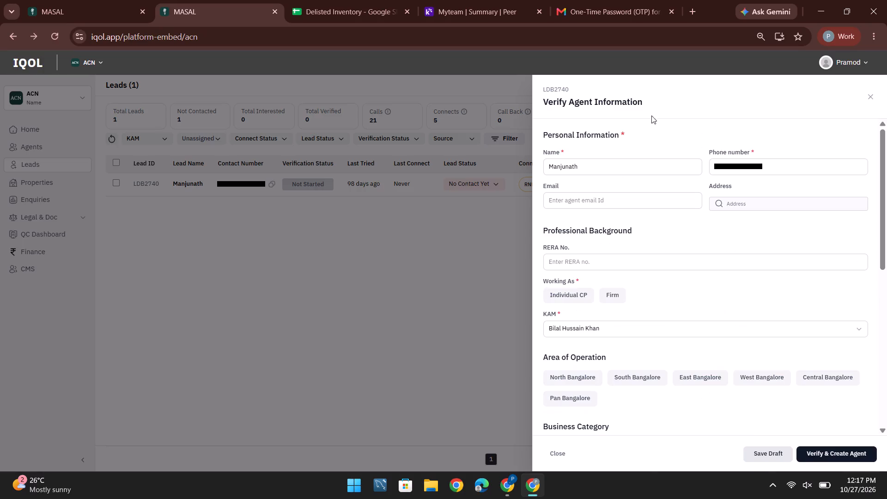
pyautogui.click(630, 167)
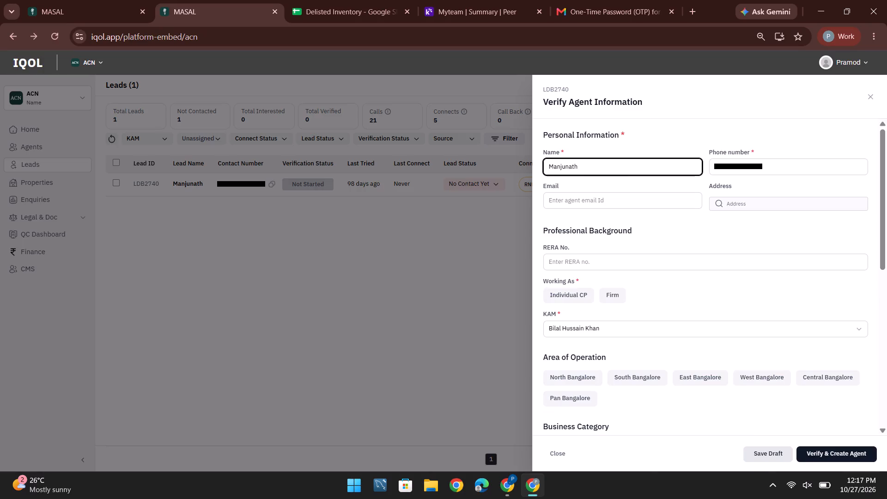
pyautogui.press('BackSpace')
pyautogui.press('BackSpace')
pyautogui.press('BackSpace')
pyautogui.press('BackSpace')
pyautogui.press('BackSpace')
pyautogui.press('BackSpace')
pyautogui.press('BackSpace')
pyautogui.press('BackSpace')
pyautogui.press('BackSpace')
pyautogui.press('BackSpace')
pyautogui.press('BackSpace')
pyautogui.press('BackSpace')
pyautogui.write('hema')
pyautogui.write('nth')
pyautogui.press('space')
# Set the agent as working as Individual CP, with South Bangalore as the area of operation.
pyautogui.hscroll(1, 702, 296)
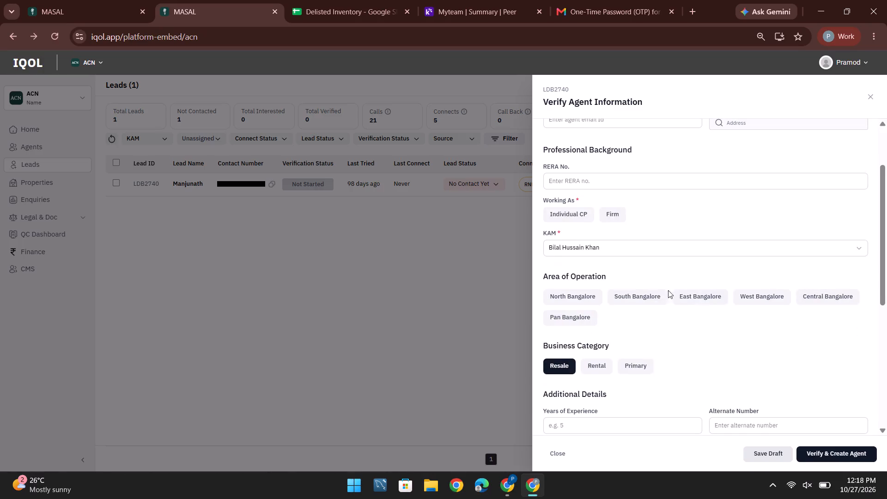
pyautogui.click(567, 208)
pyautogui.hscroll(1, 667, 315)
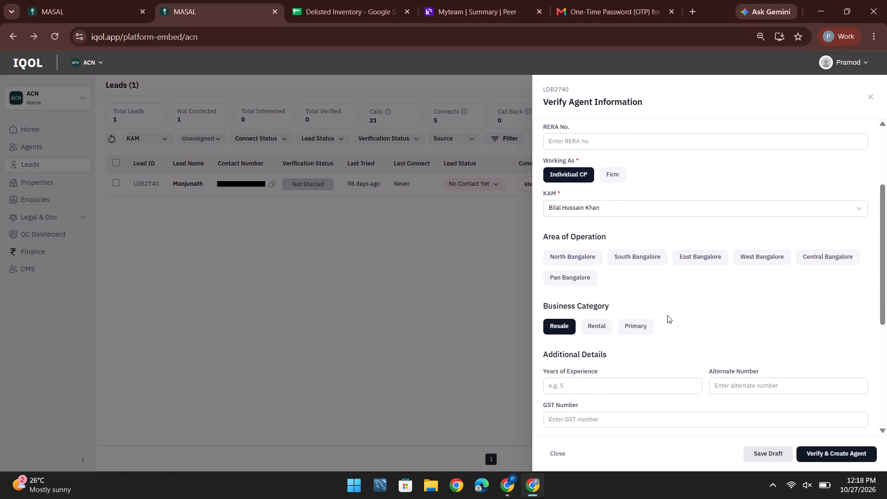
pyautogui.hscroll(1, 667, 315)
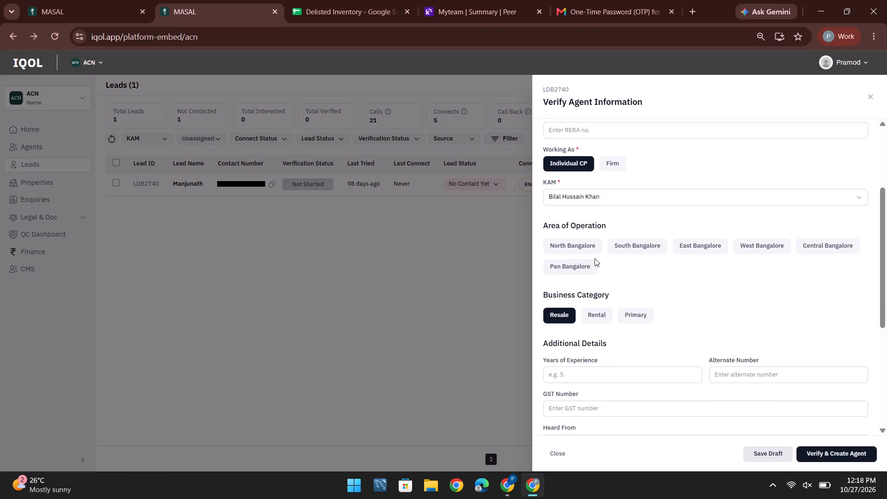
pyautogui.click(634, 252)
# Select Kannada as the agent's language in the additional details.
pyautogui.hscroll(1, 703, 329)
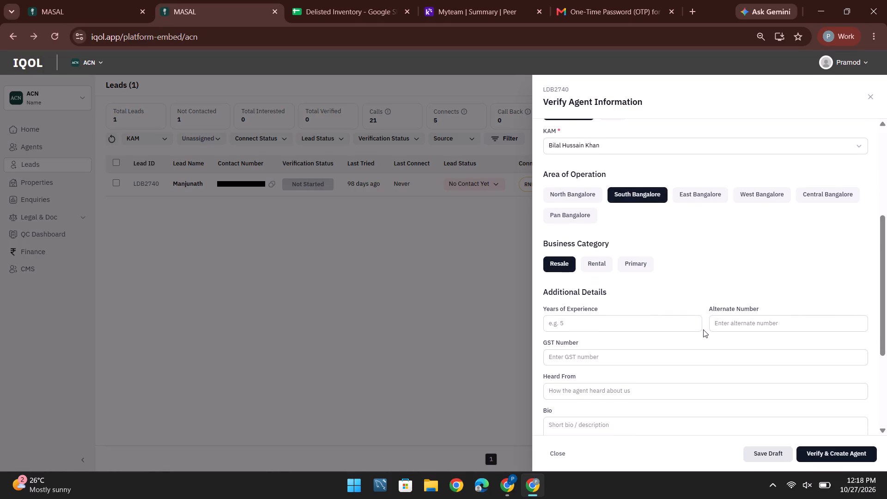
pyautogui.hscroll(1, 703, 329)
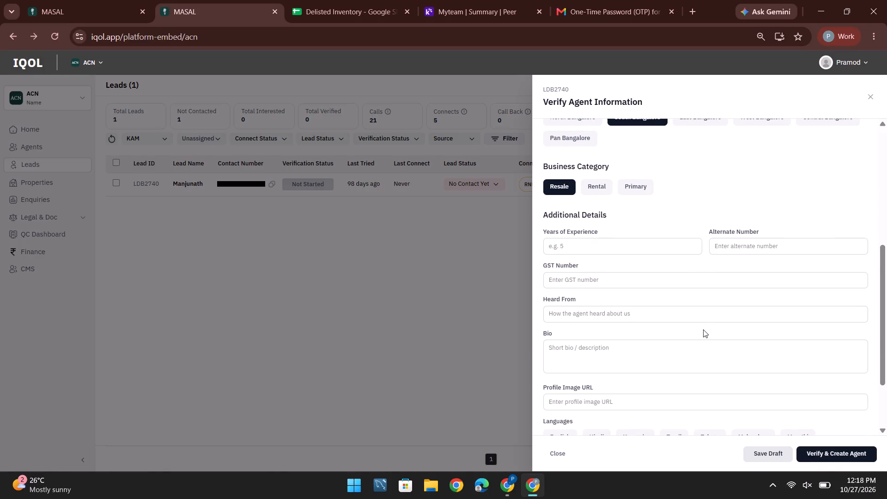
pyautogui.hscroll(1, 703, 329)
pyautogui.click(620, 391)
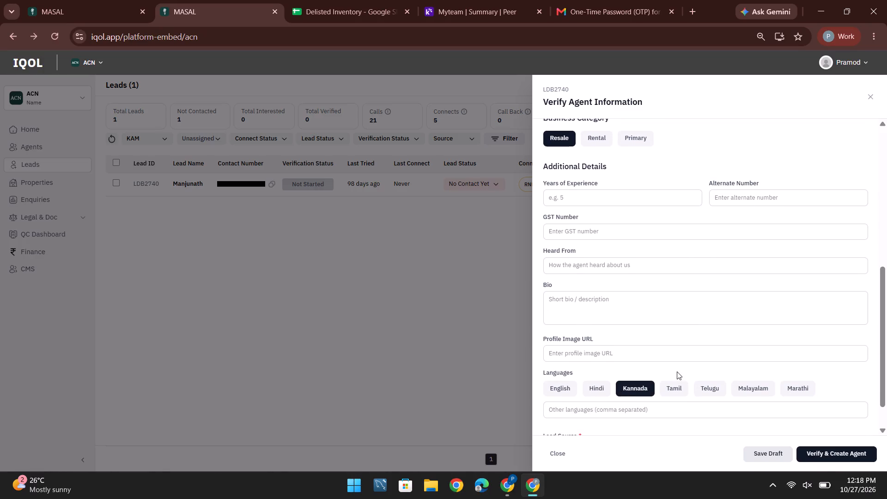
# Check the filled-in form fields and enter the agent's bio as "not too actively dealing,".
pyautogui.hscroll(3, 677, 371)
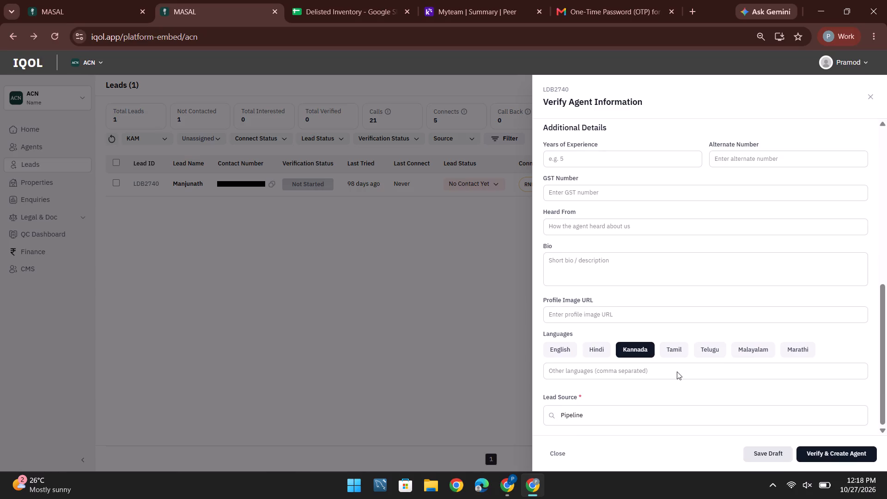
pyautogui.scroll(-1, 677, 371)
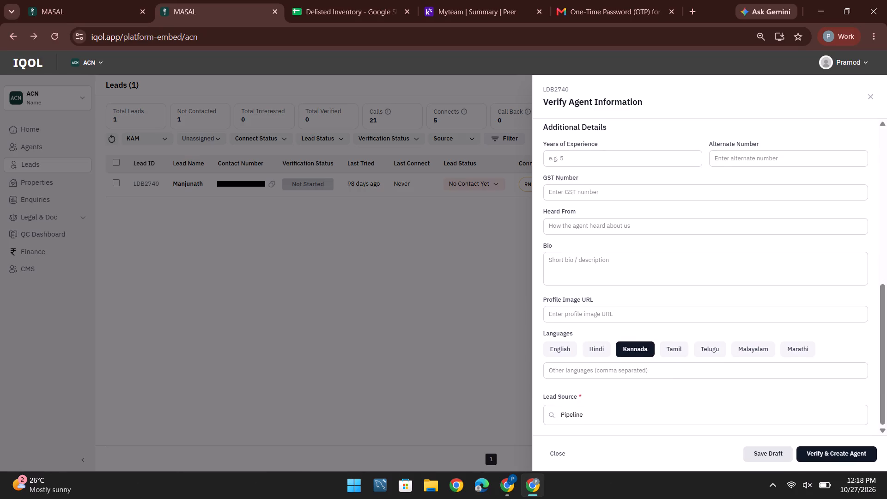
pyautogui.hscroll(1, 662, 398)
pyautogui.scroll(2, 696, 385)
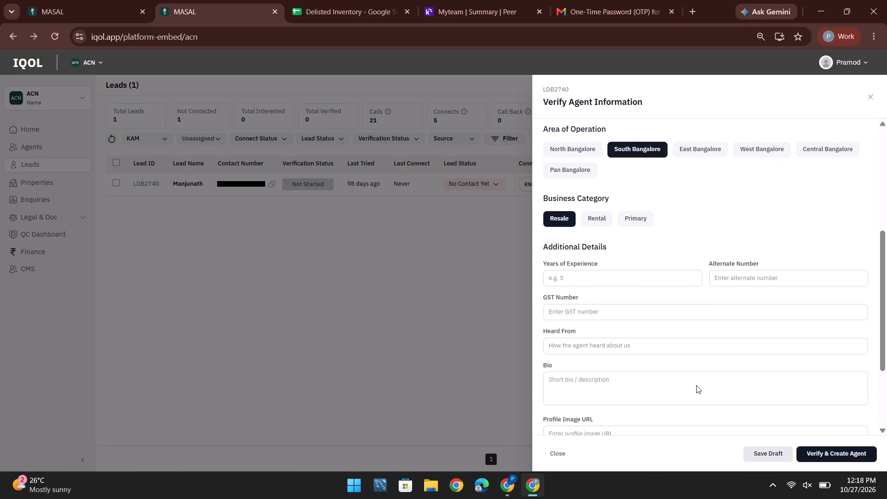
pyautogui.scroll(4, 696, 385)
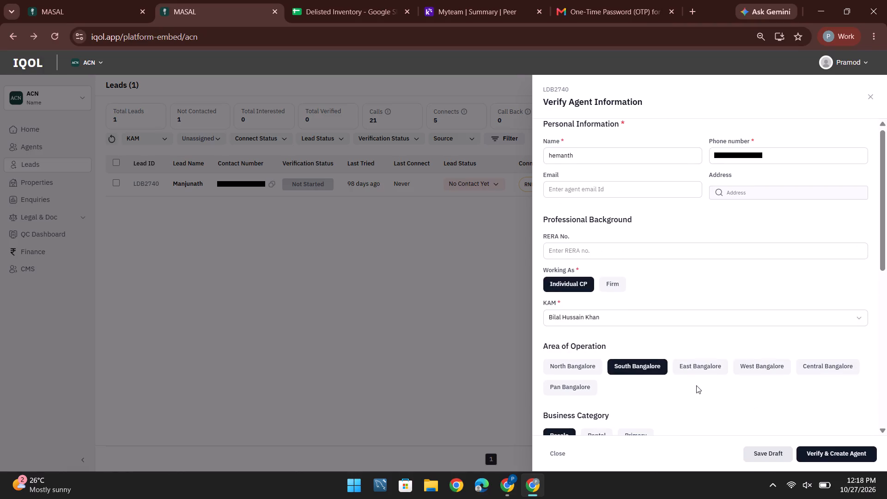
pyautogui.hscroll(4, 696, 385)
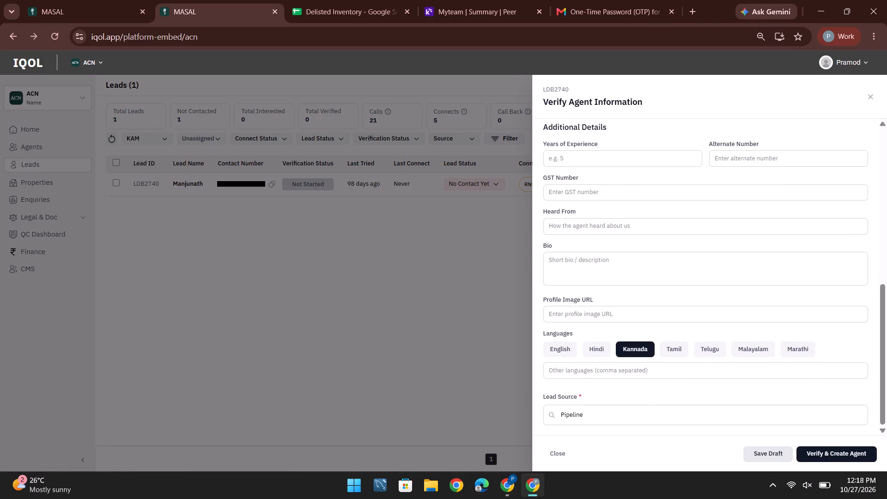
pyautogui.click(617, 263)
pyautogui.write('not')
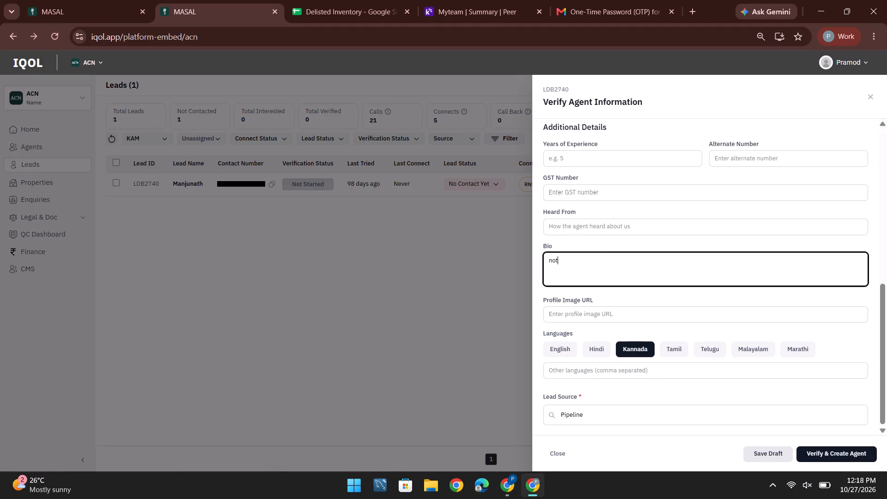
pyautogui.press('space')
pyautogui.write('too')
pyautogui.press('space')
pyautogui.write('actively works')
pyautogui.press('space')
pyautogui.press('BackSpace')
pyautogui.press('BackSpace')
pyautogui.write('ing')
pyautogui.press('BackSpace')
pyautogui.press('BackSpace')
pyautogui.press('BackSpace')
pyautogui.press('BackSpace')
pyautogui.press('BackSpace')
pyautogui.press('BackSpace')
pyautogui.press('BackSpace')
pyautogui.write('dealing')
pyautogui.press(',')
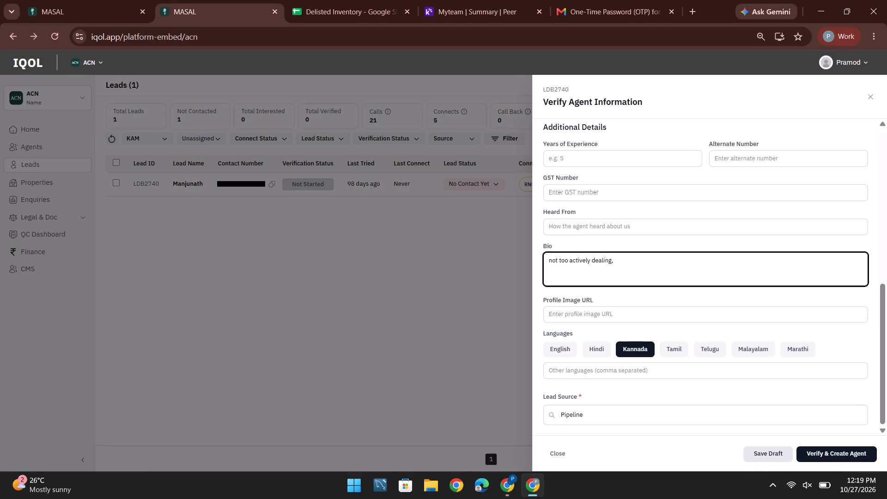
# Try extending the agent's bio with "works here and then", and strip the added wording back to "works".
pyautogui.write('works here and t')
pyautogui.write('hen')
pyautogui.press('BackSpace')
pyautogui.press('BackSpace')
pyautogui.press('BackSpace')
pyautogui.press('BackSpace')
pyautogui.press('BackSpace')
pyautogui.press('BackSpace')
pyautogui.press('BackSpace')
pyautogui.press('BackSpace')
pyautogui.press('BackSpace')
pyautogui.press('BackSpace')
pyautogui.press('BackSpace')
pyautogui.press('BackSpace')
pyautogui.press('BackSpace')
# Add the agent's surname after the first name in the verification form's personal information.
pyautogui.scroll(4, 741, 301)
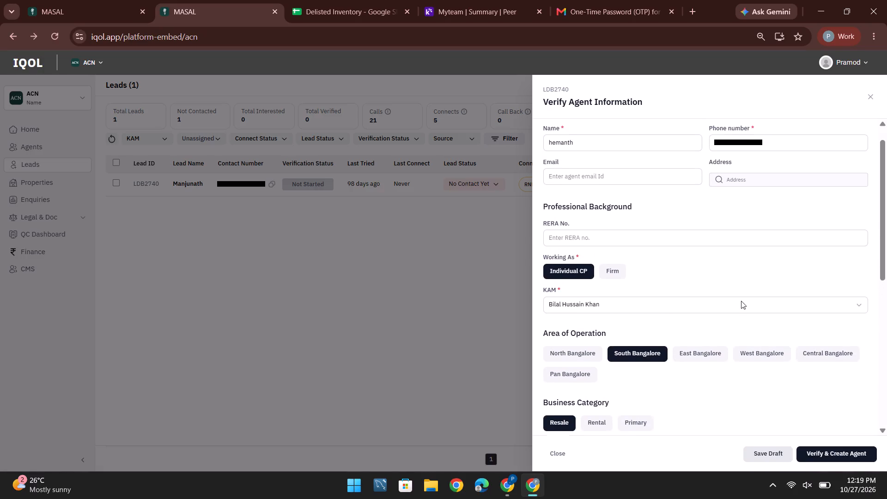
pyautogui.scroll(2, 741, 301)
pyautogui.hscroll(2, 741, 301)
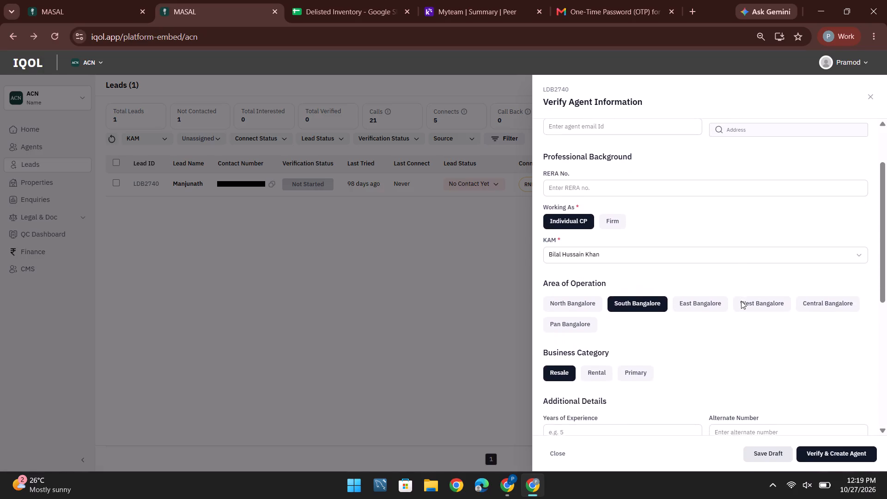
pyautogui.hscroll(5, 741, 301)
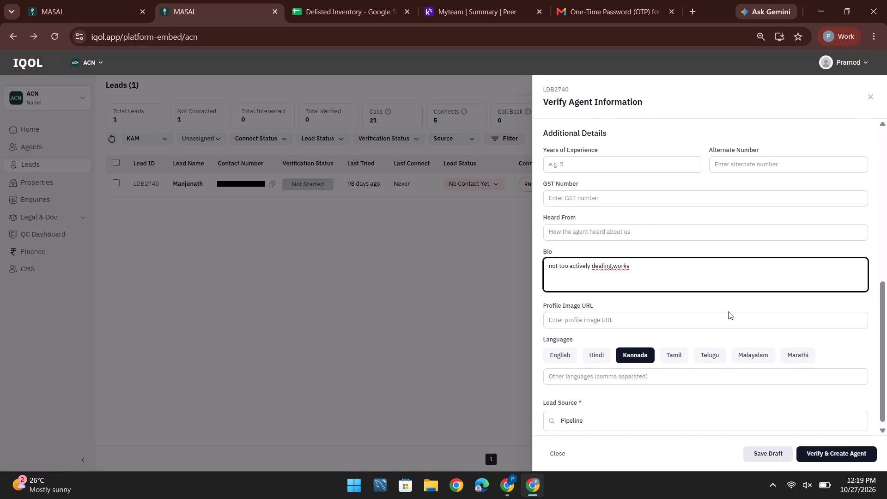
pyautogui.hscroll(1, 709, 371)
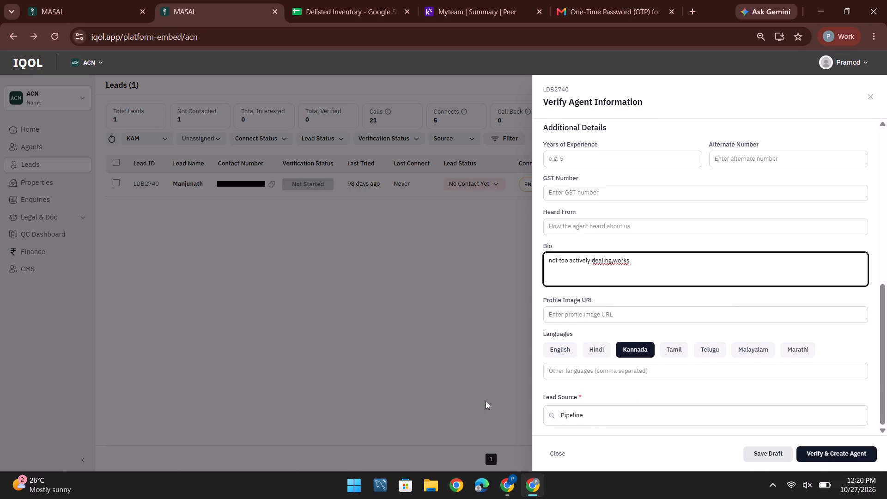
pyautogui.click(640, 257)
pyautogui.scroll(6, 643, 223)
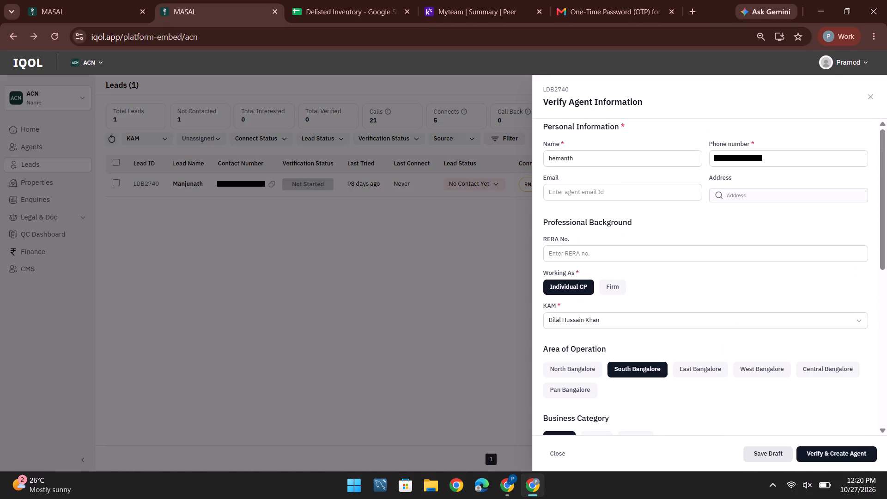
pyautogui.click(591, 164)
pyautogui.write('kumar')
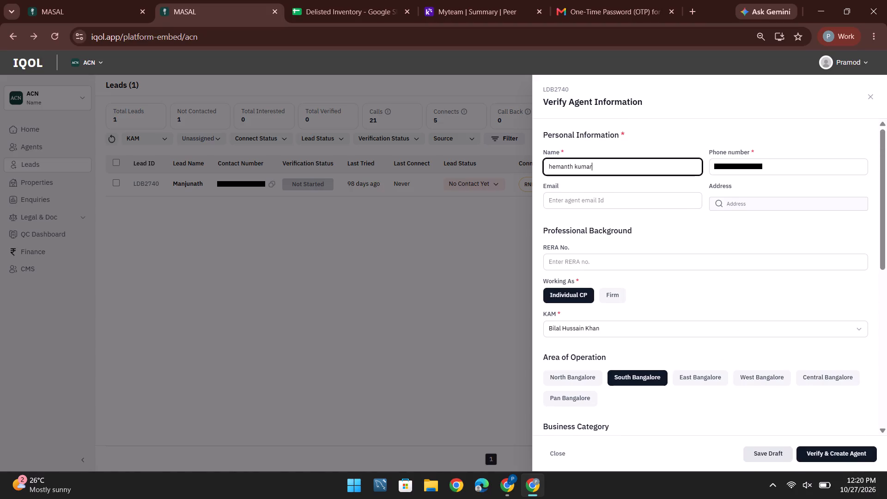
# Reword the end of the agent's bio so that it reads "not too actively dealing in real estate".
pyautogui.scroll(-3, 591, 164)
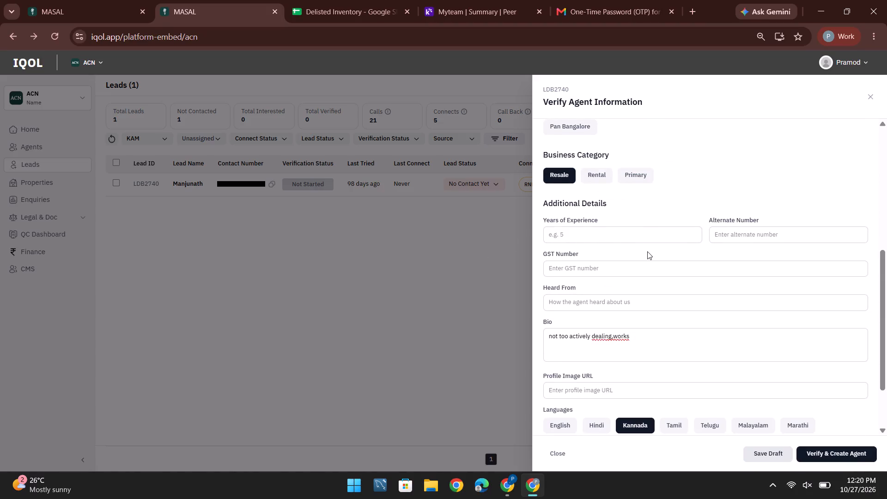
pyautogui.hscroll(5, 647, 251)
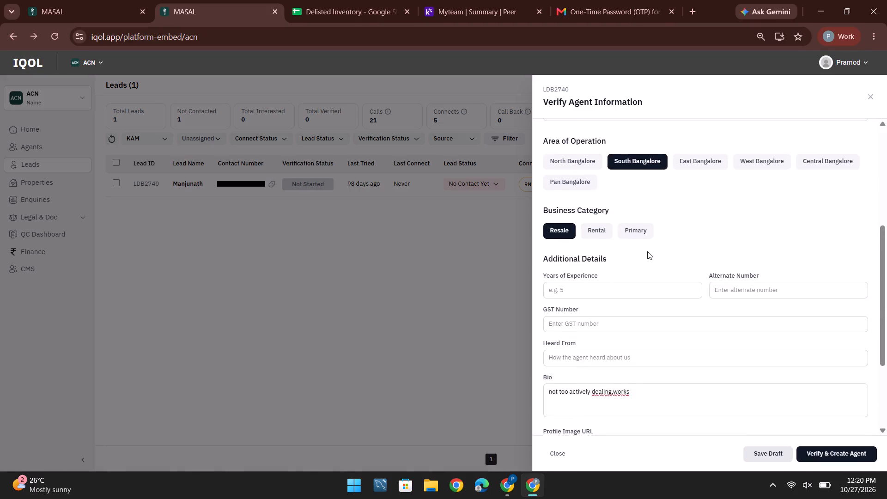
pyautogui.hscroll(1, 647, 251)
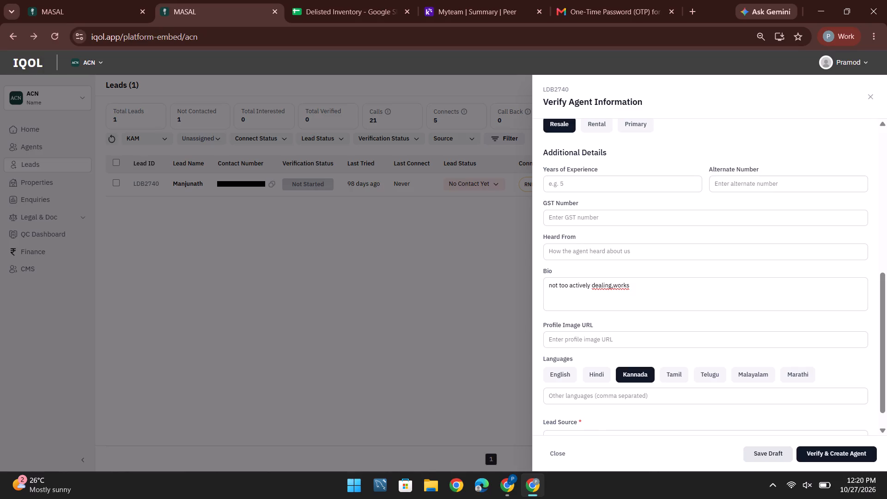
pyautogui.click(646, 286)
pyautogui.press('BackSpace')
pyautogui.press('BackSpace')
pyautogui.press('BackSpace')
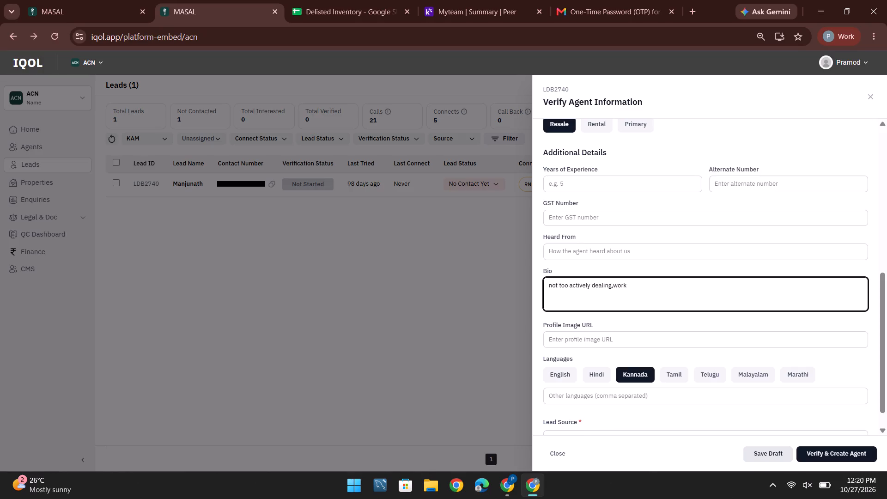
pyautogui.press('BackSpace')
pyautogui.press('BackSpace')
pyautogui.press('BackSpace')
pyautogui.press('BackSpace')
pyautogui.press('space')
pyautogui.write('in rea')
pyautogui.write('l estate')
pyautogui.click(828, 456)
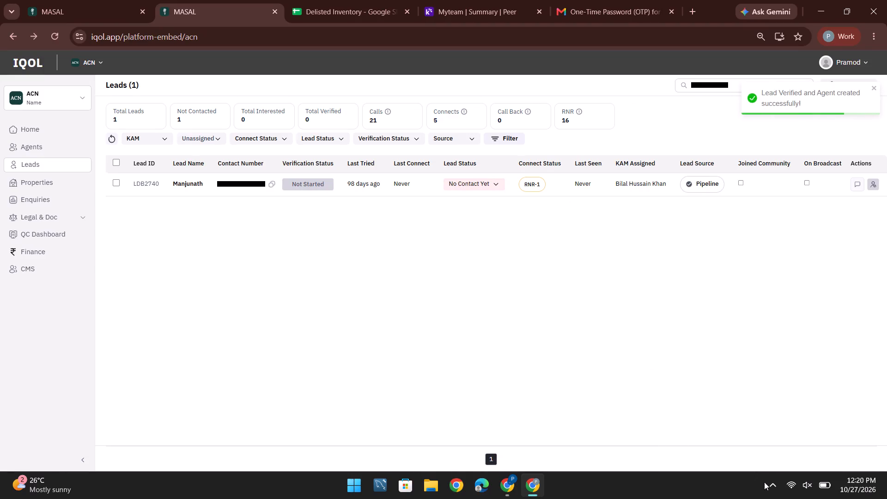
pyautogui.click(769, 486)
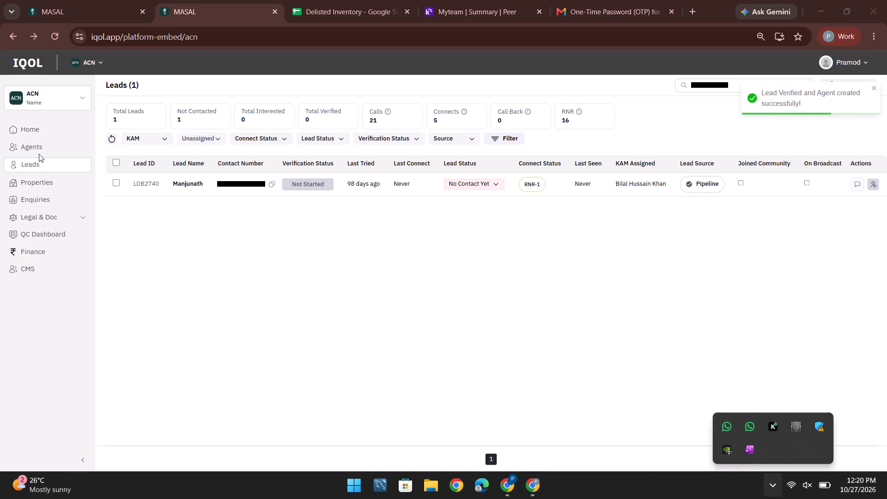
# Switch from the leads to the ACN Agents list.
pyautogui.click(18, 153)
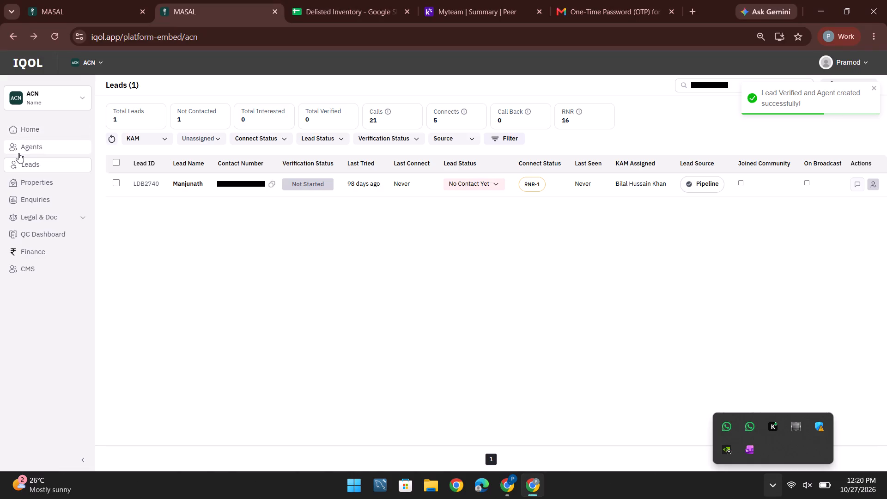
pyautogui.click(18, 153)
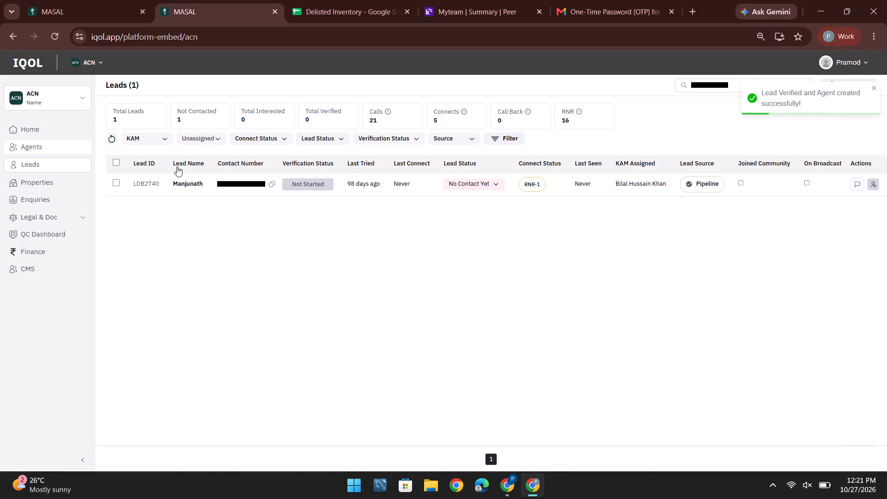
pyautogui.click(877, 183)
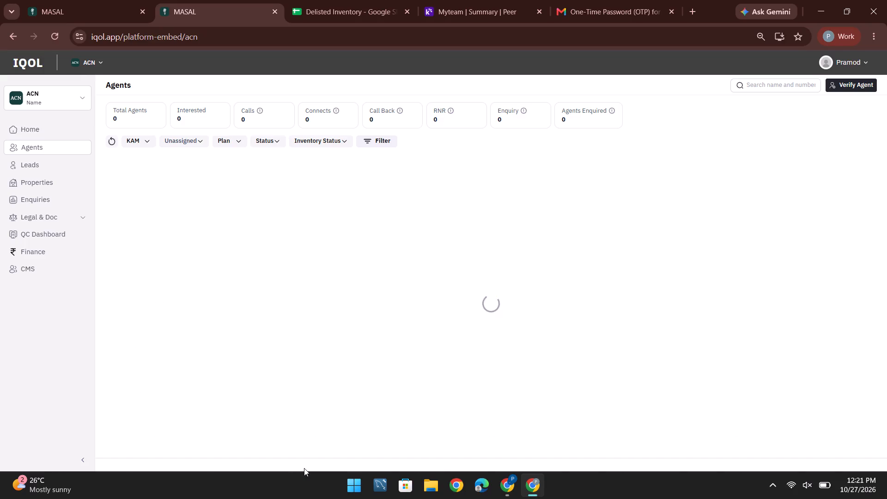
pyautogui.scroll(-1, 304, 468)
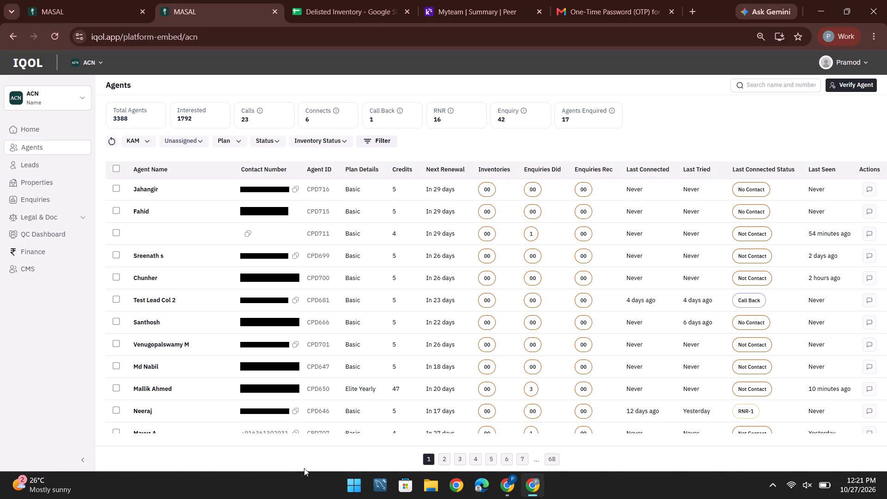
pyautogui.scroll(-1, 304, 468)
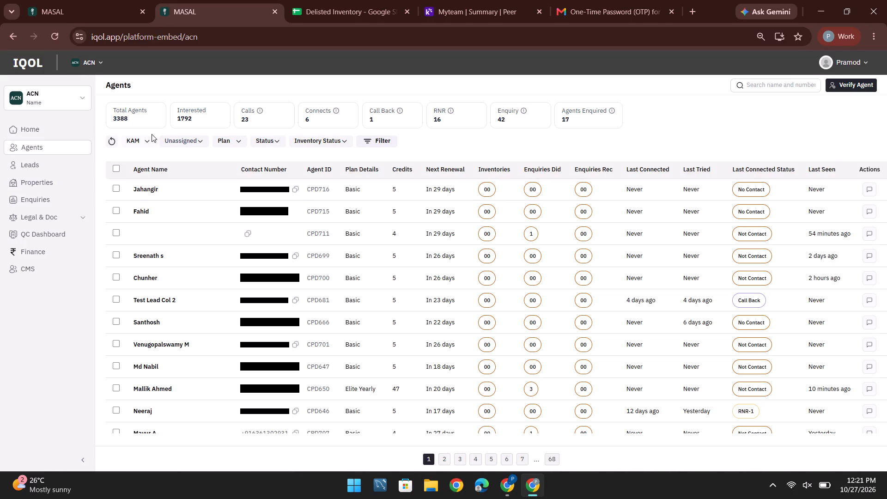
pyautogui.click(148, 140)
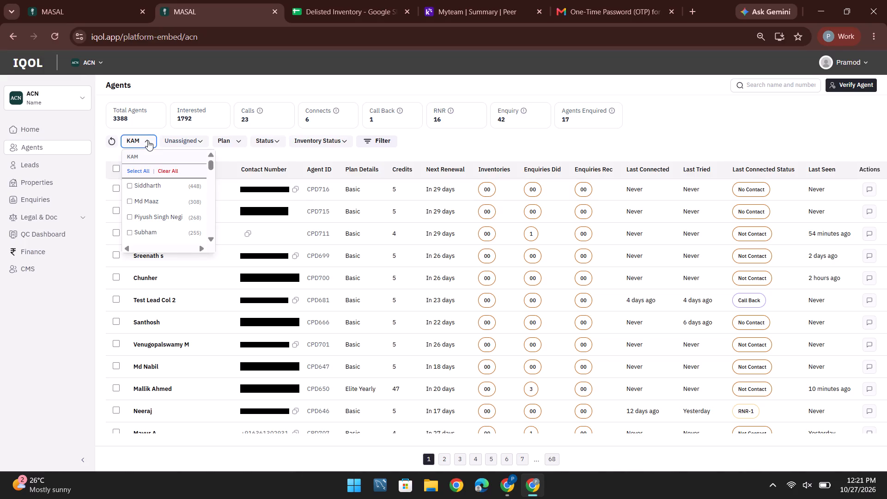
pyautogui.tripleClick(211, 237)
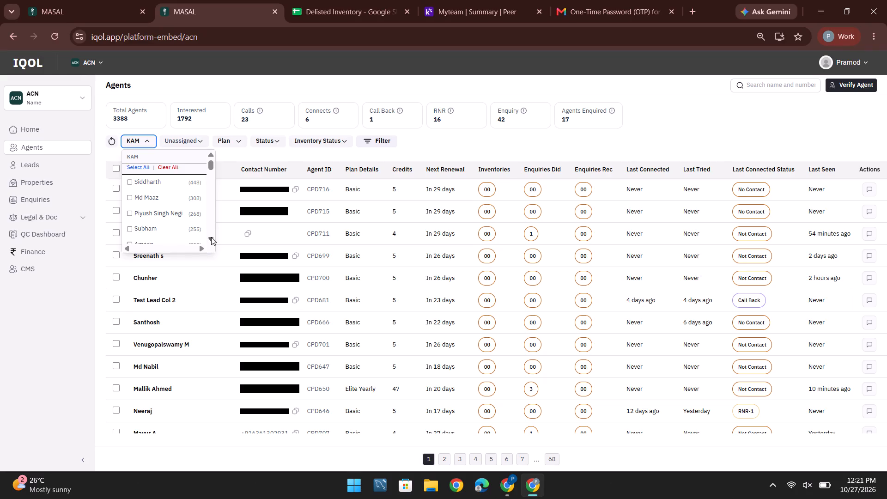
pyautogui.tripleClick(211, 237)
pyautogui.click(211, 237)
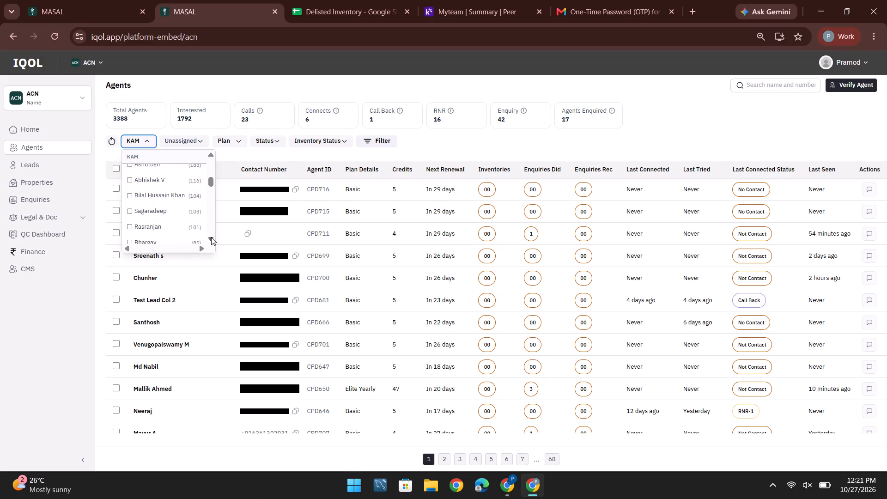
pyautogui.click(176, 191)
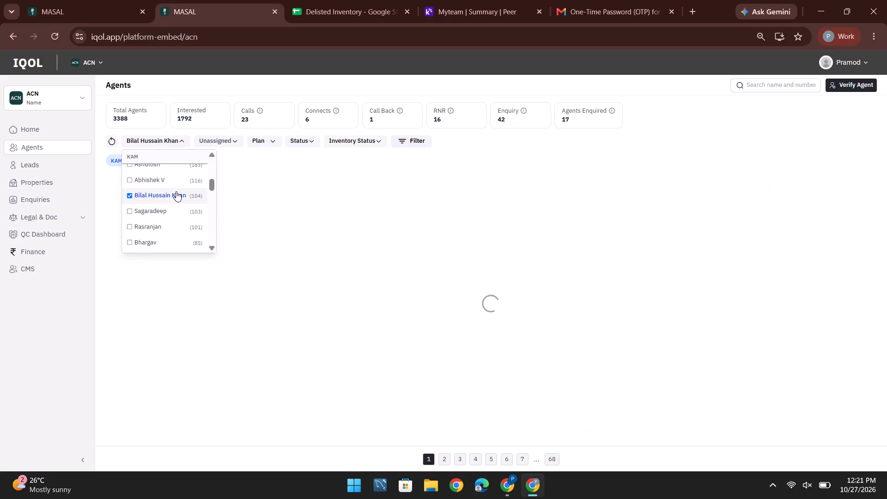
pyautogui.click(545, 155)
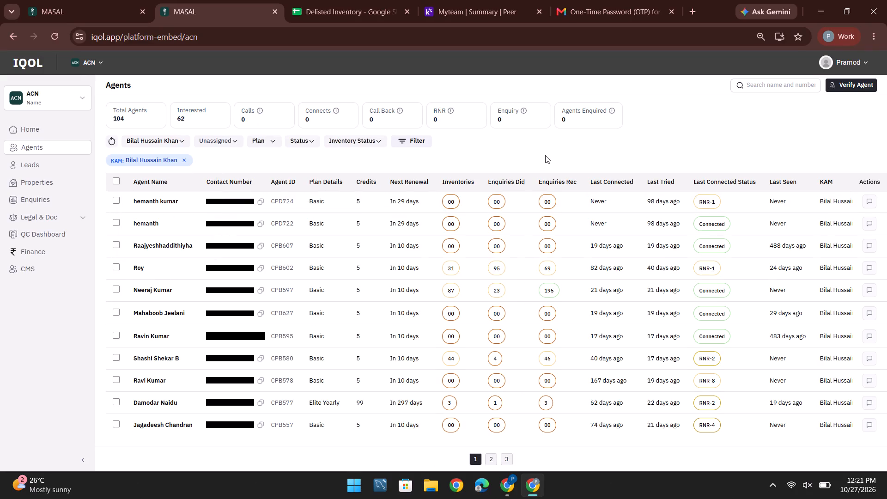
# Examine the KAM's agents, including the newly created one, across the last connected, last tried and agent status columns.
pyautogui.hscroll(-5, 795, 240)
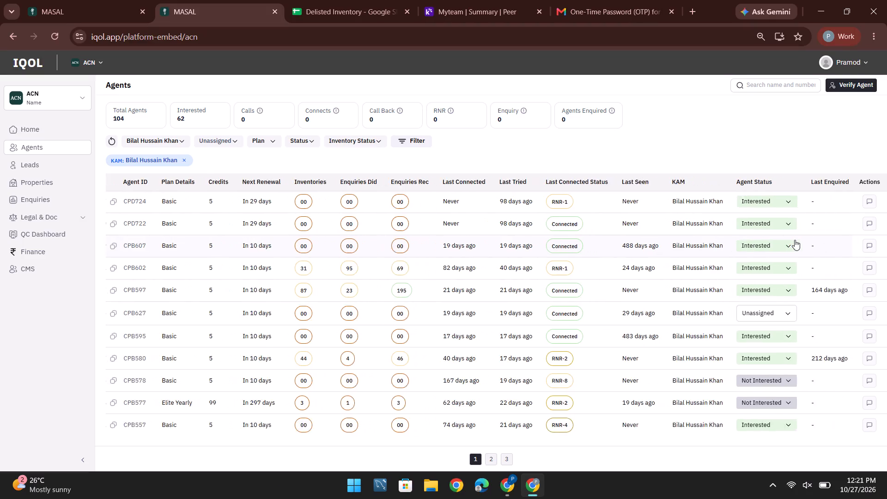
pyautogui.hscroll(-2, 795, 240)
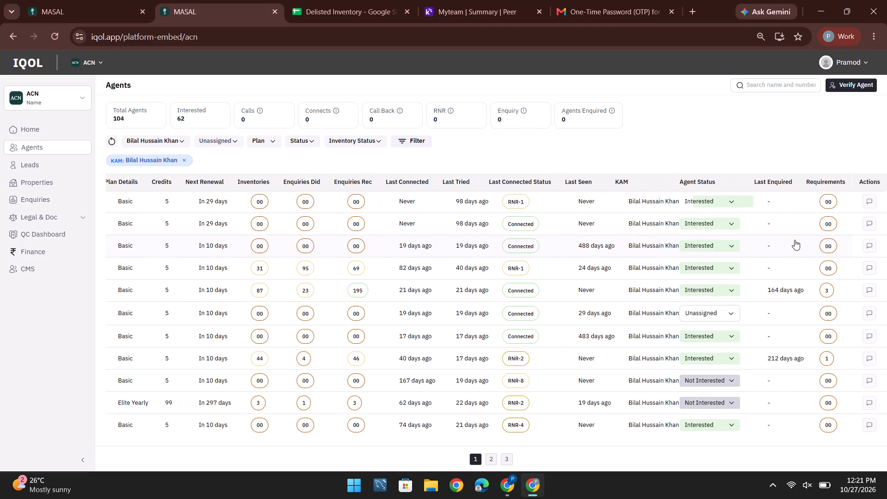
pyautogui.hscroll(5, 795, 240)
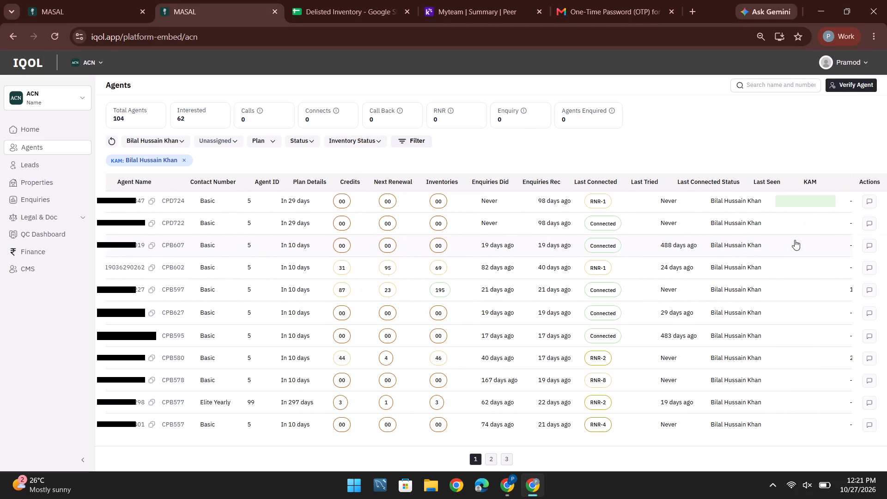
pyautogui.hscroll(-1, 795, 240)
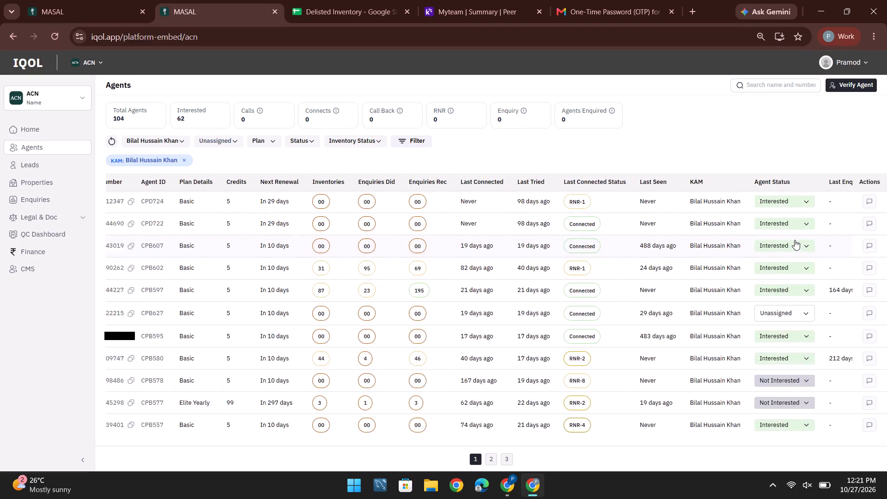
pyautogui.hscroll(-1, 795, 240)
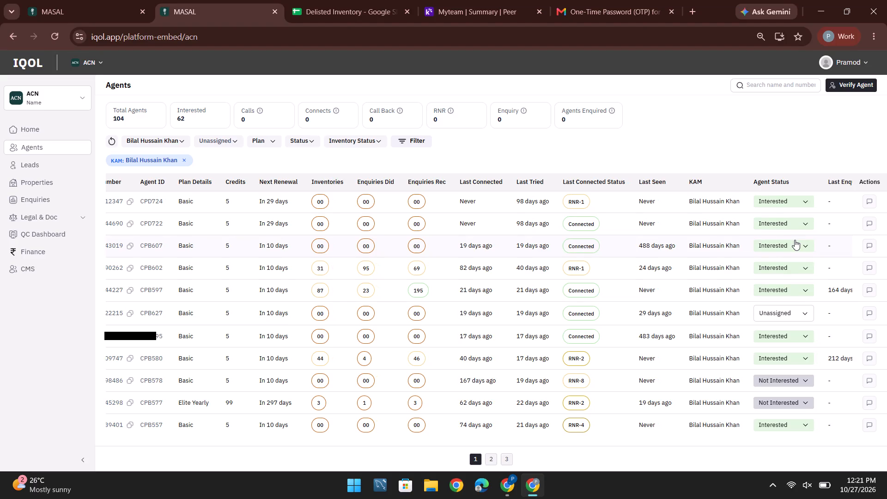
pyautogui.hscroll(2, 795, 240)
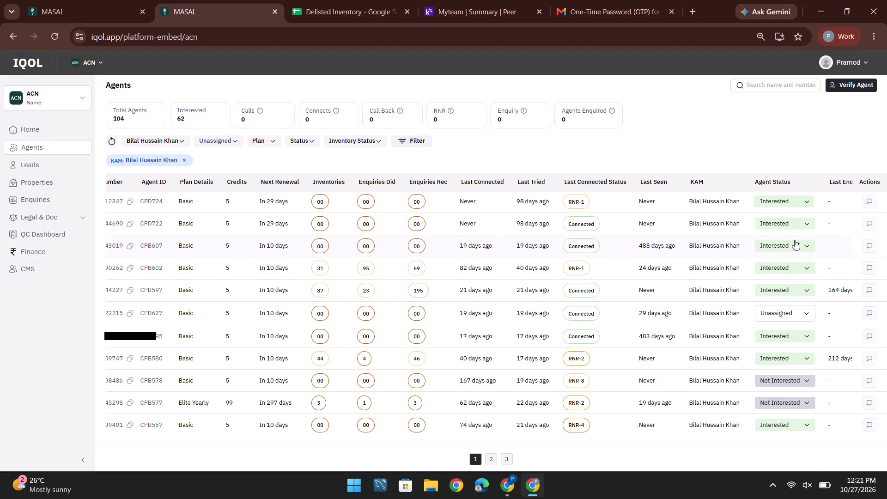
pyautogui.hscroll(2, 795, 240)
pyautogui.hscroll(-4, 721, 257)
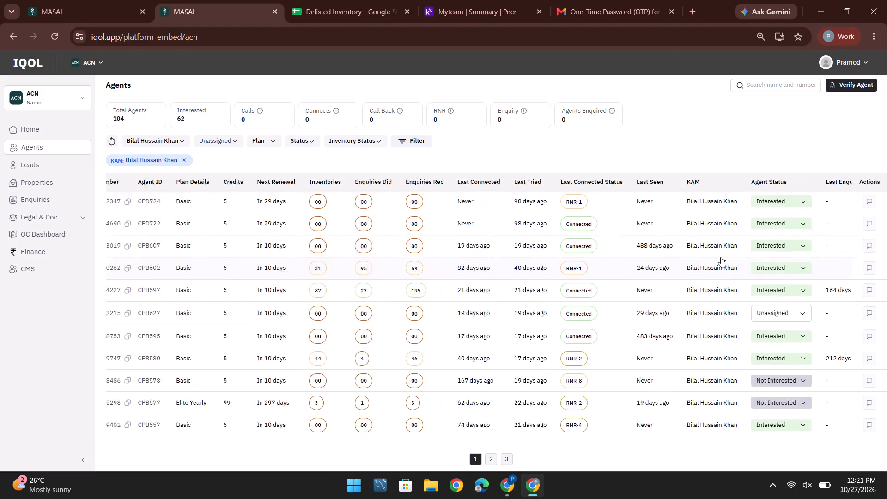
# Return from the agents list to the KAM's leads and examine their last tried, last connect, lead status and connect status.
pyautogui.hscroll(4, 721, 257)
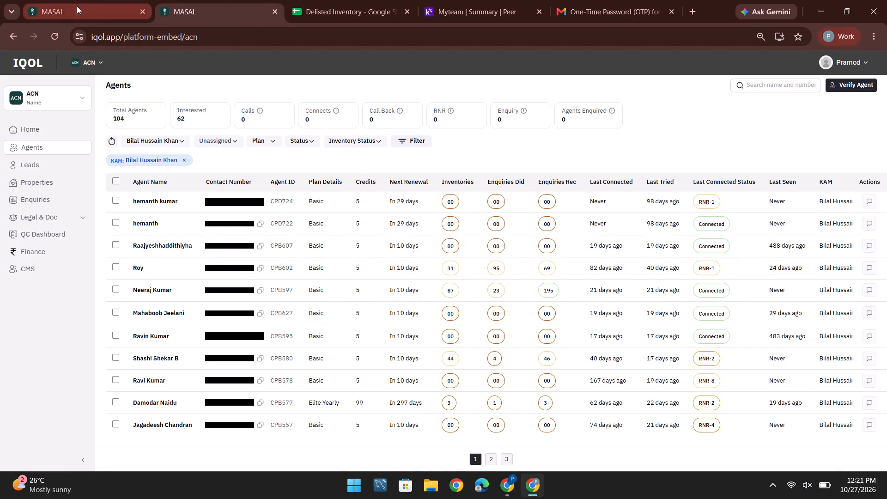
pyautogui.click(88, 5)
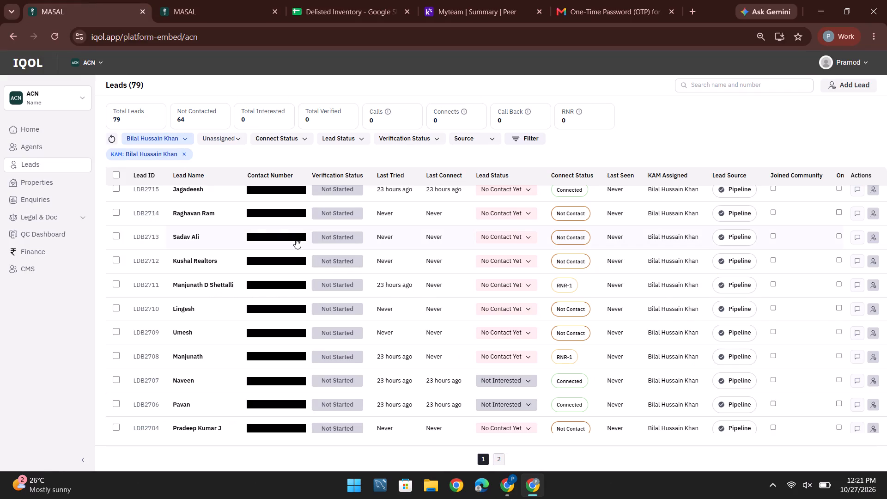
pyautogui.scroll(1, 296, 238)
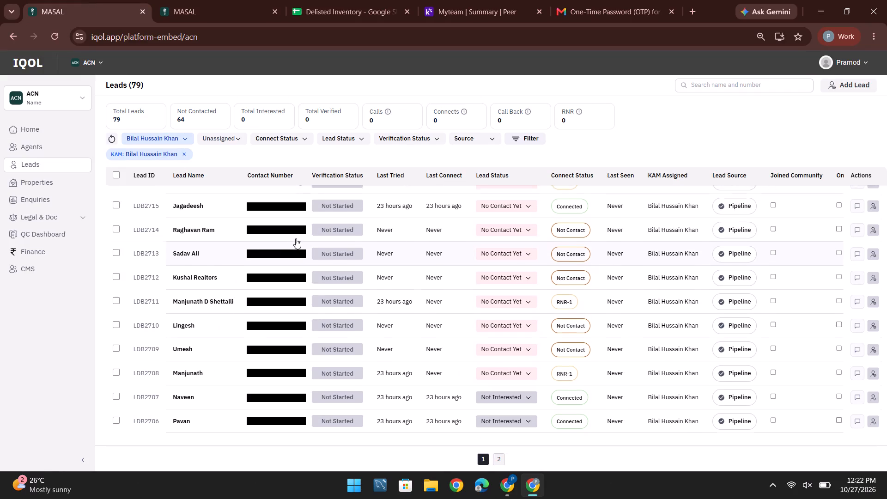
pyautogui.scroll(2, 296, 238)
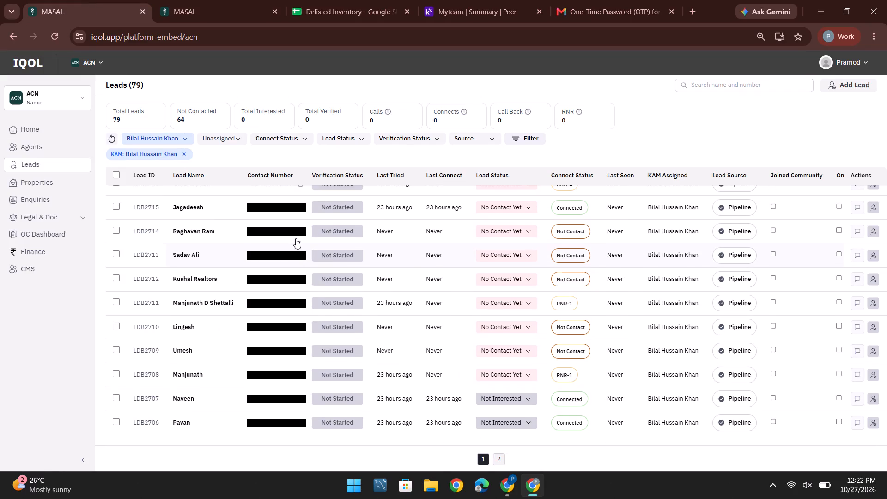
pyautogui.scroll(2, 296, 238)
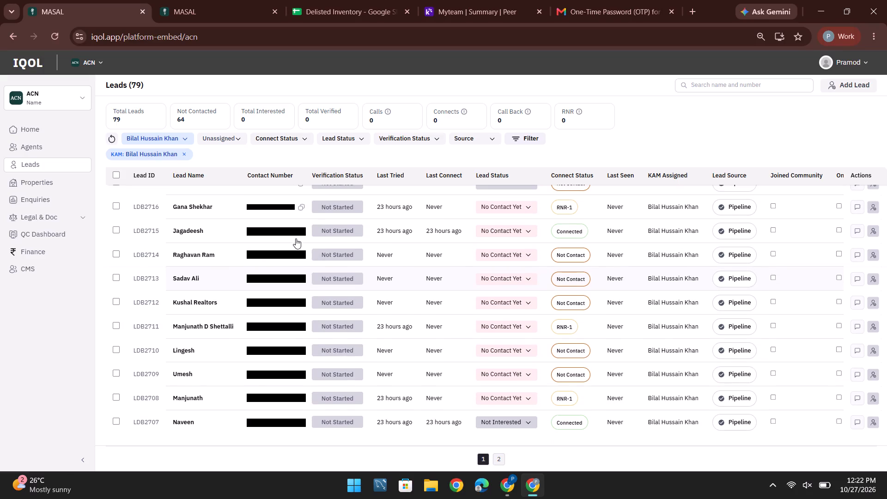
pyautogui.scroll(-2, 296, 238)
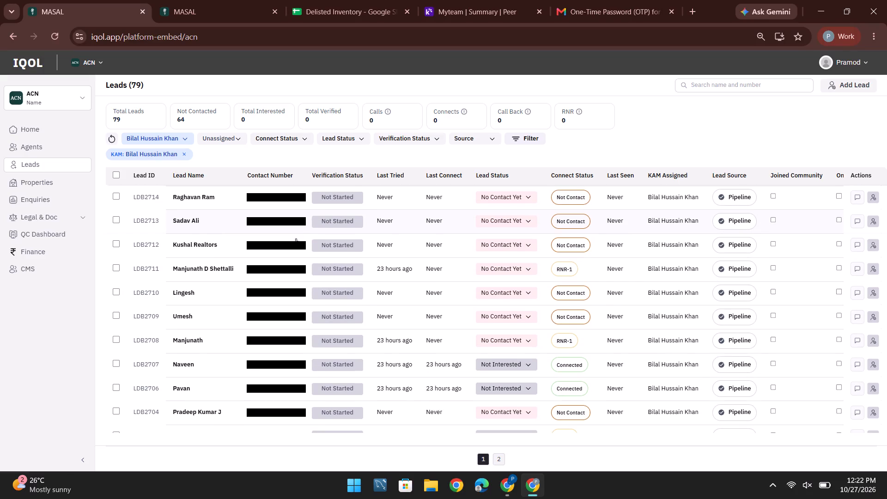
pyautogui.hscroll(1, 362, 273)
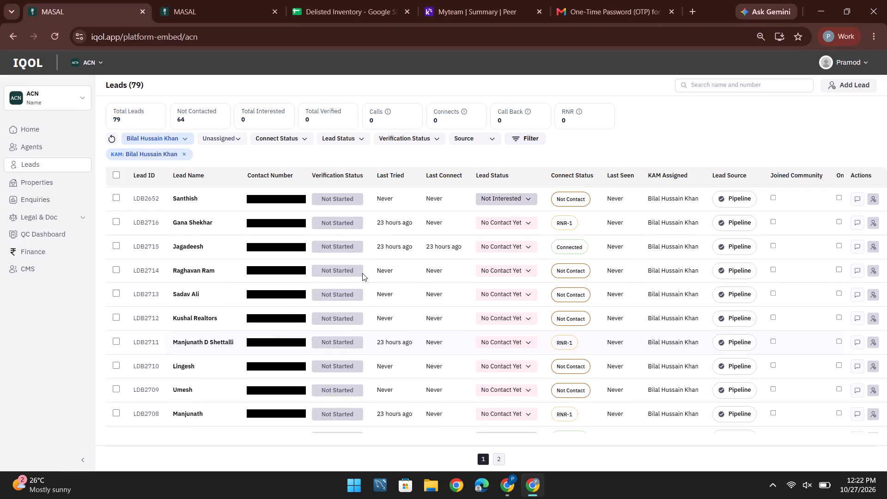
pyautogui.hscroll(2, 362, 273)
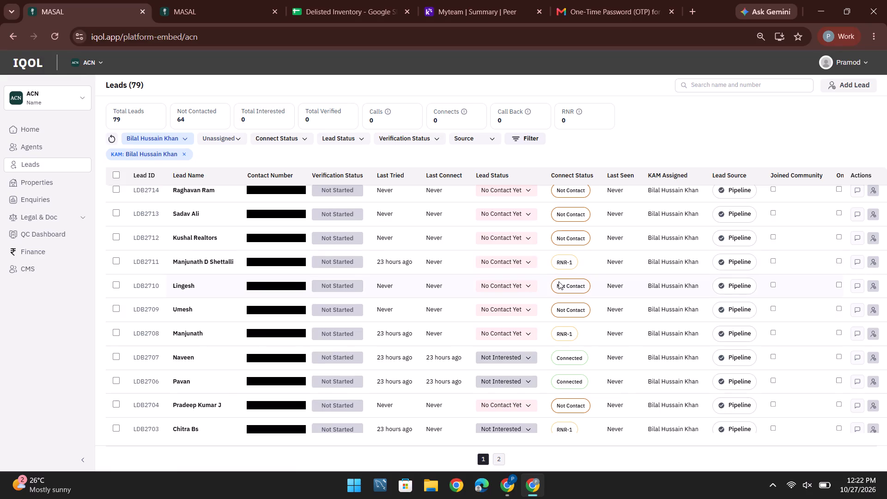
pyautogui.scroll(-2, 570, 280)
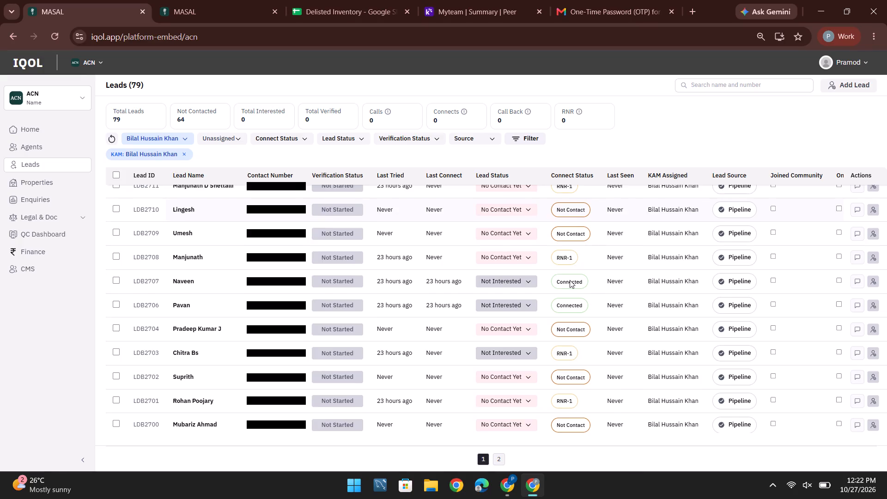
pyautogui.scroll(-1, 570, 280)
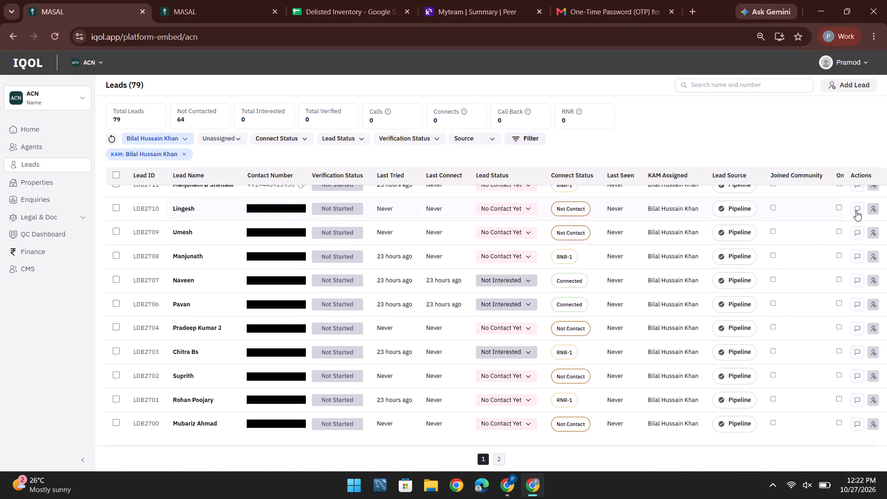
pyautogui.click(854, 211)
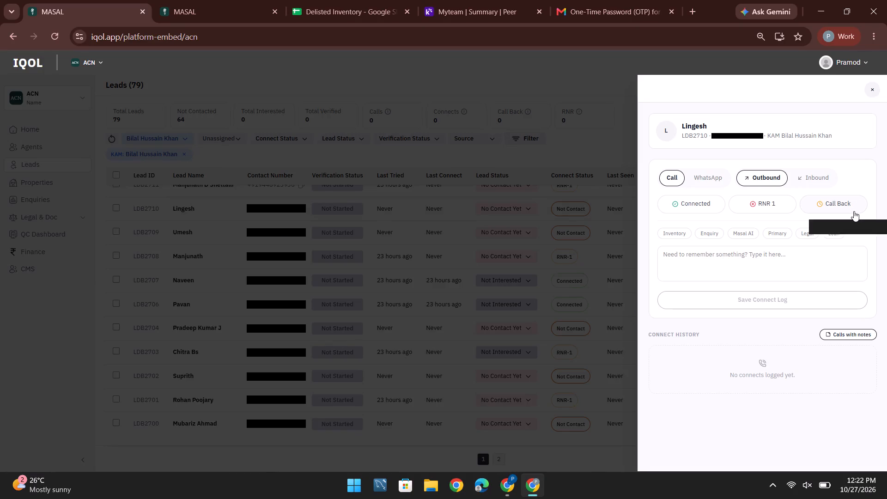
pyautogui.click(573, 459)
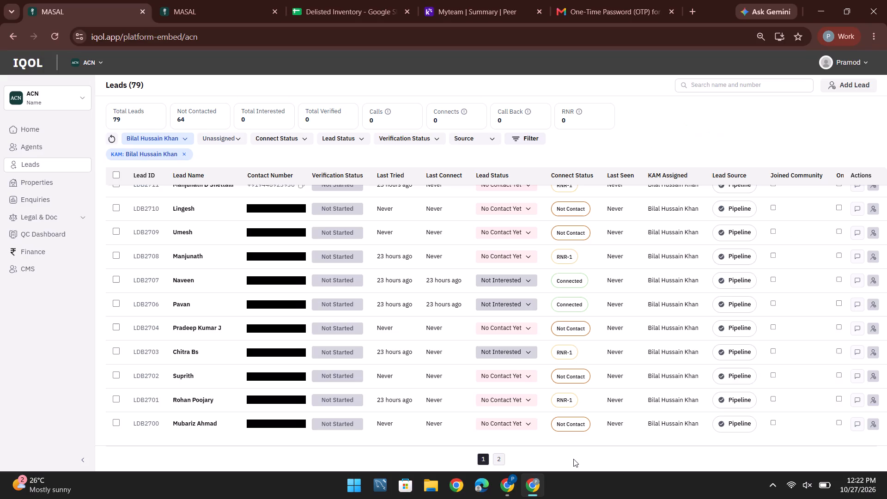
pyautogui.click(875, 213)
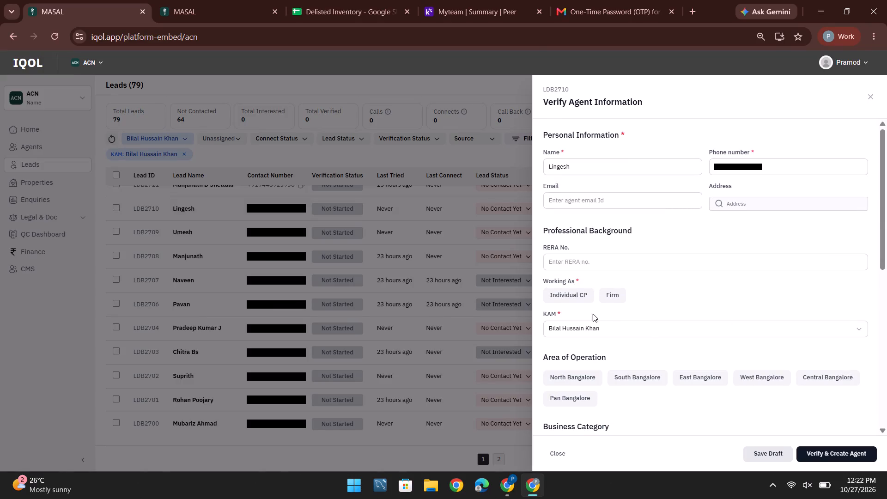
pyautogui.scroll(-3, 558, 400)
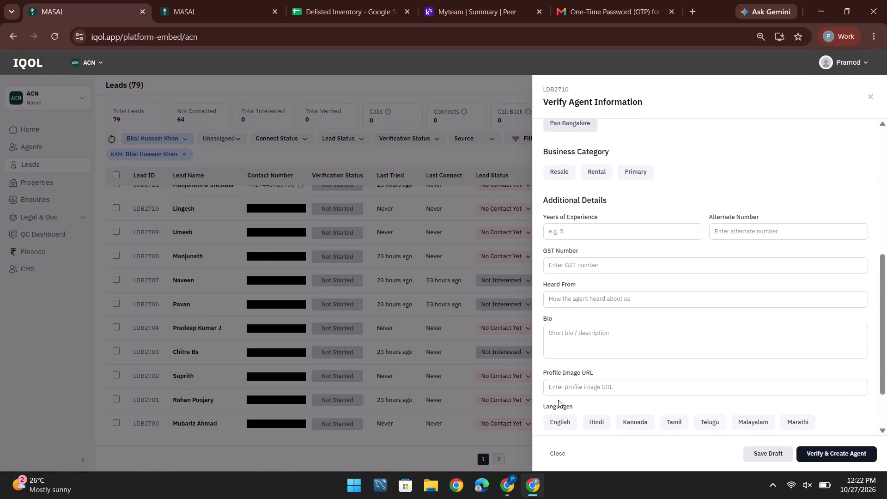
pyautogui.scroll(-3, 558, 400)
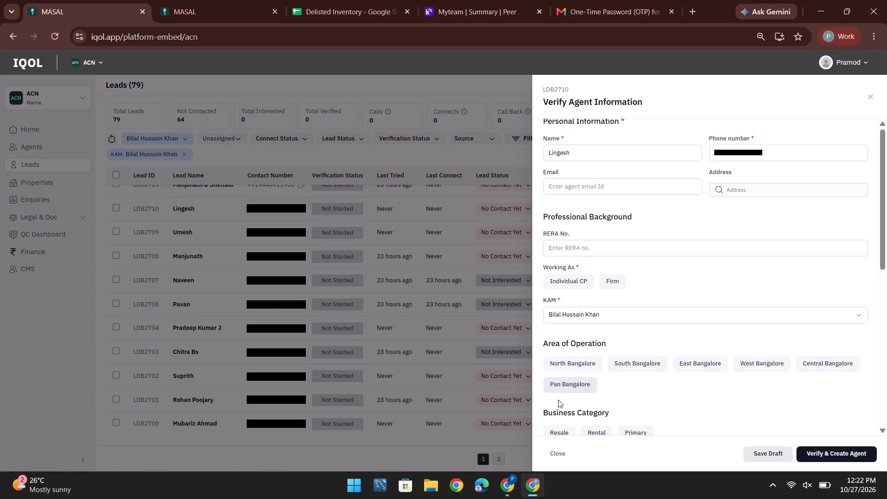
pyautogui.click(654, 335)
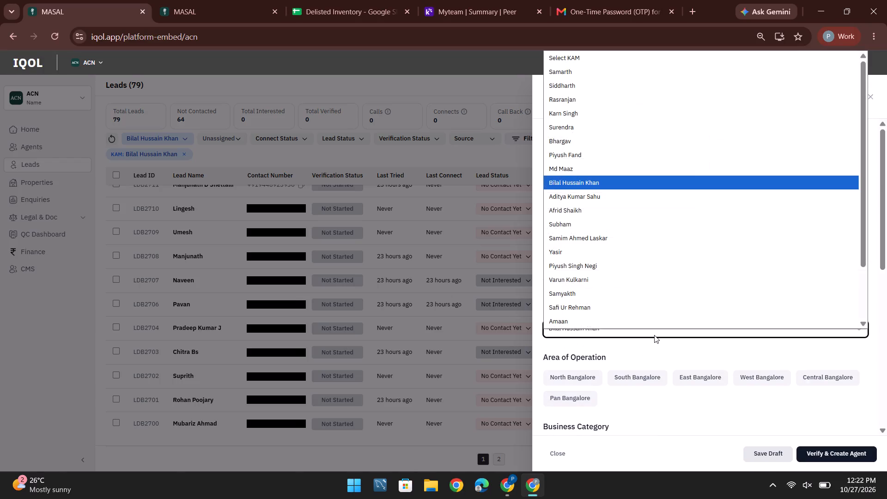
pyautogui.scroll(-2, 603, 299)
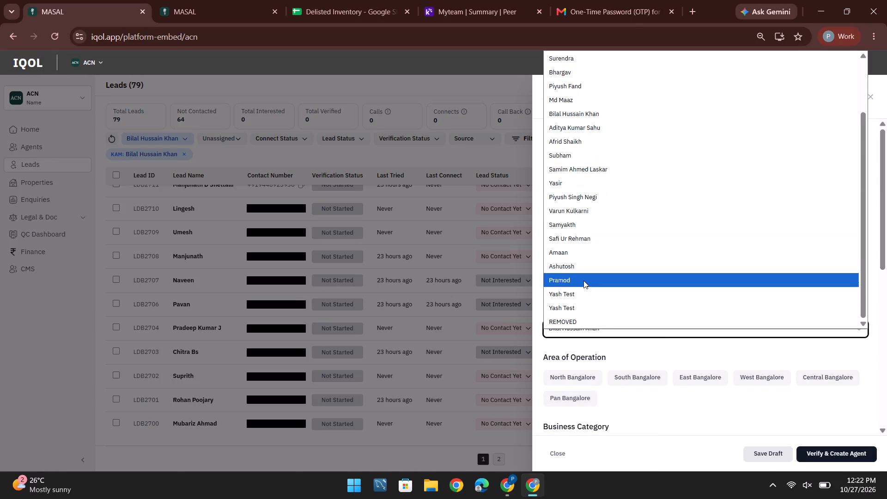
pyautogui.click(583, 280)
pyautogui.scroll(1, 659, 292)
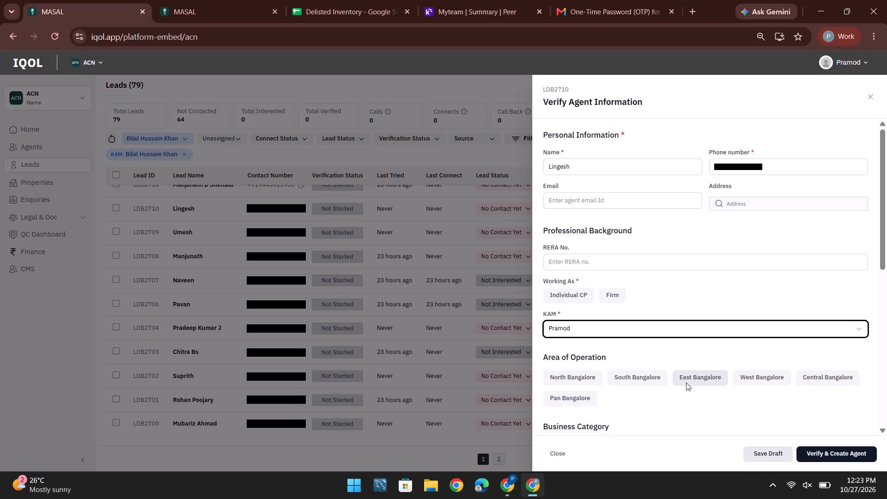
pyautogui.click(873, 101)
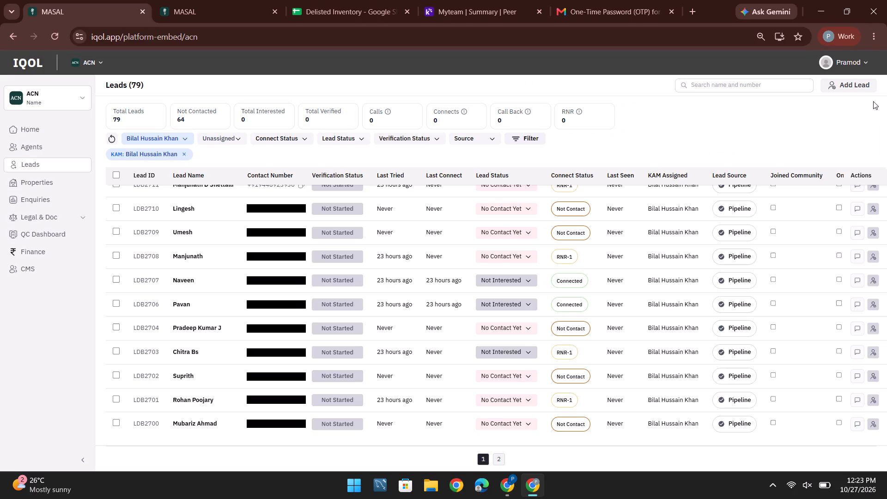
pyautogui.click(855, 210)
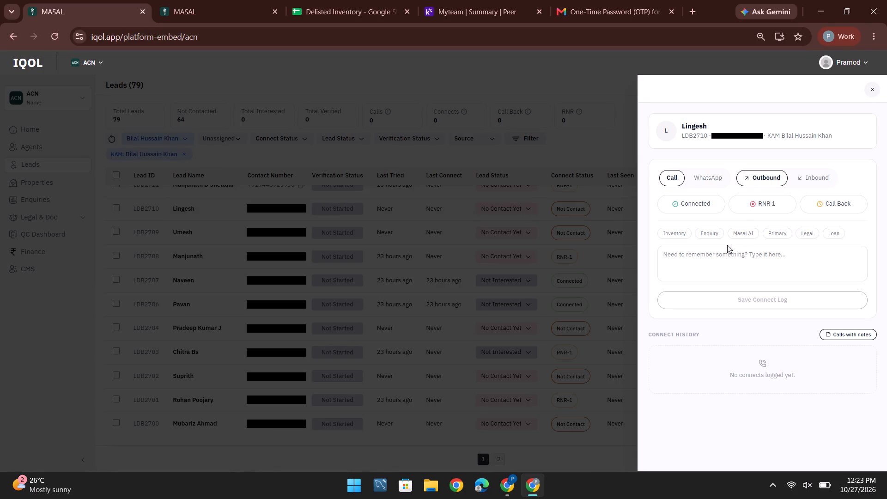
pyautogui.click(760, 197)
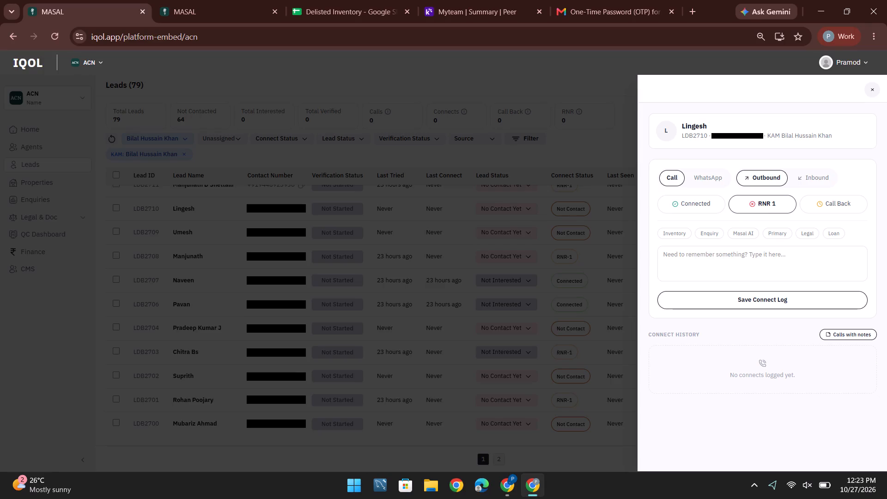
pyautogui.click(707, 249)
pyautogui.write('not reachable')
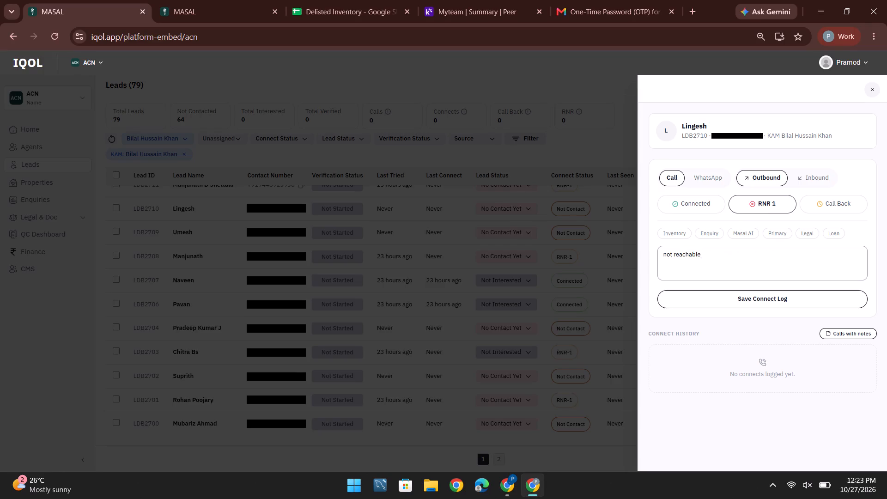
pyautogui.click(710, 304)
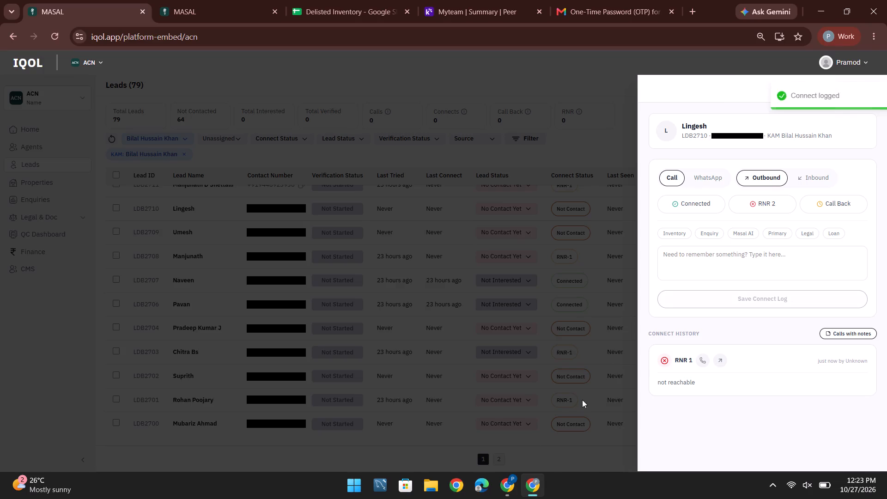
pyautogui.click(602, 466)
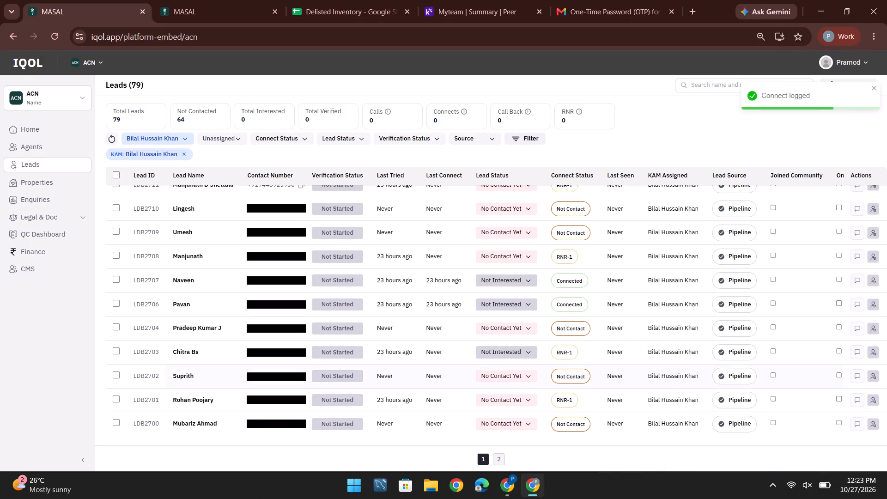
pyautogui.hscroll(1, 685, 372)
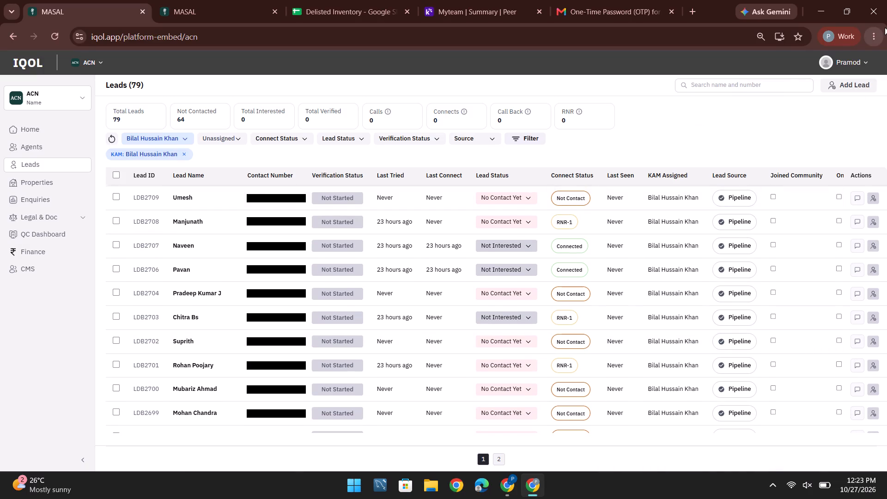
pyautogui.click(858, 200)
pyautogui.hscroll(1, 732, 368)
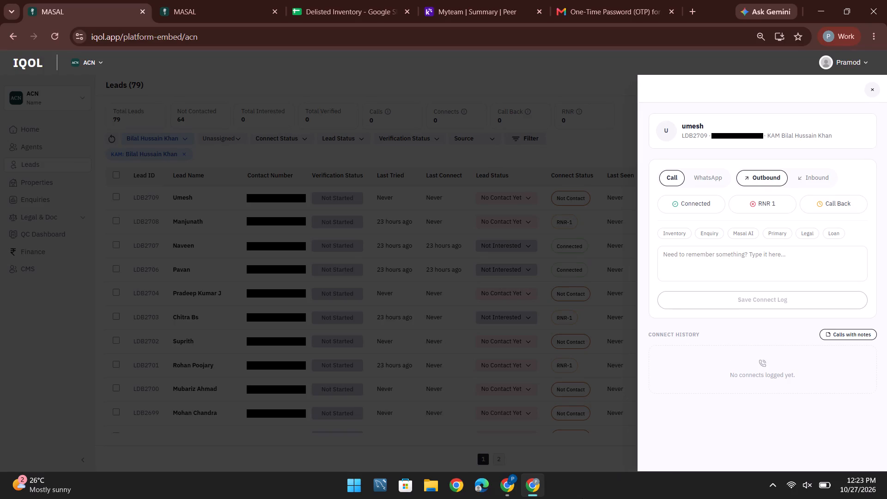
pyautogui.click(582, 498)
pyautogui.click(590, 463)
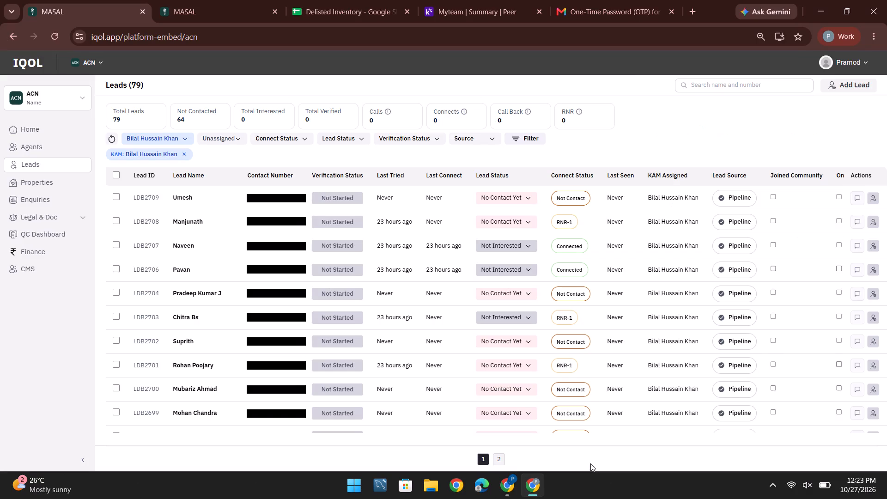
pyautogui.click(871, 203)
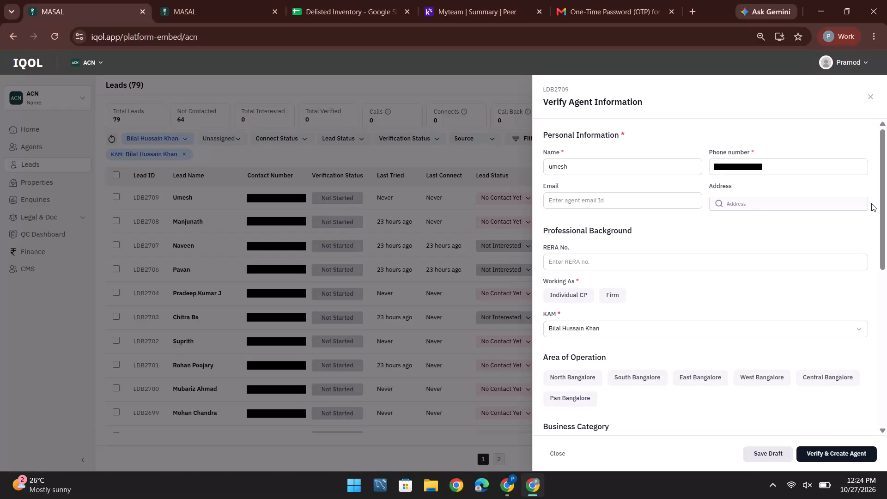
pyautogui.click(436, 464)
# Go to page 2 of the KAM's leads and examine which have been tried, connected or marked not interested.
pyautogui.hscroll(2, 599, 357)
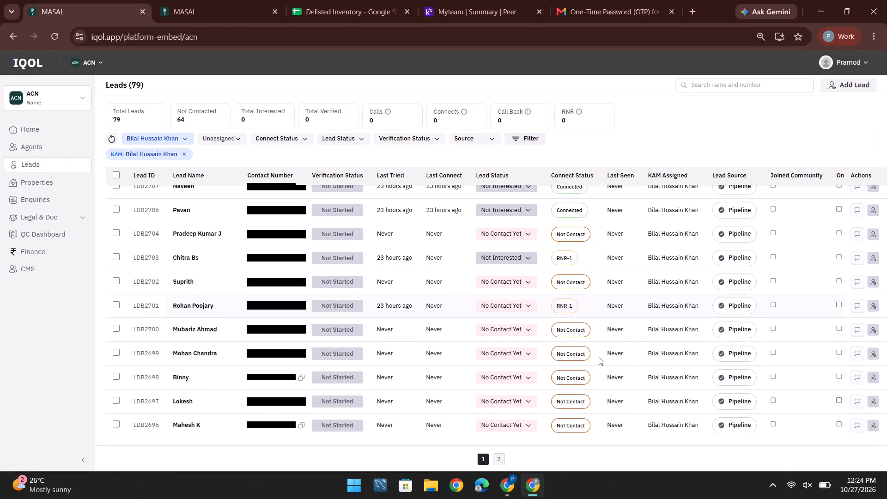
pyautogui.scroll(-1, 599, 357)
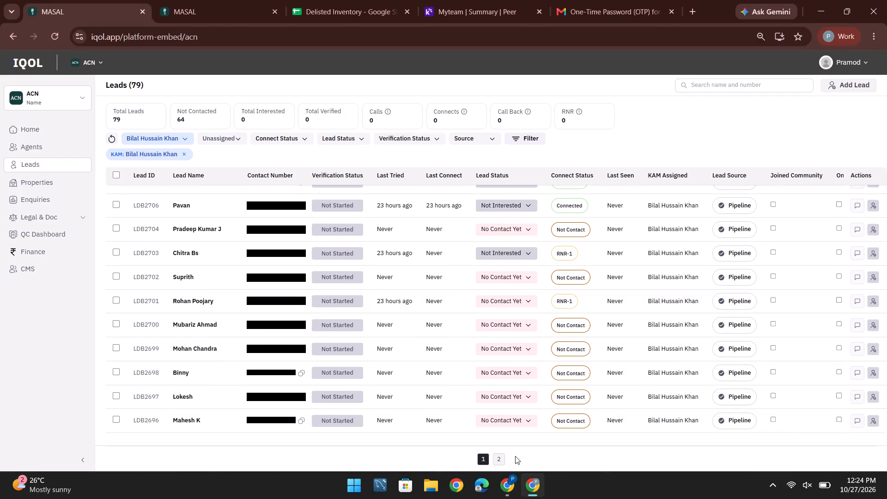
pyautogui.click(504, 460)
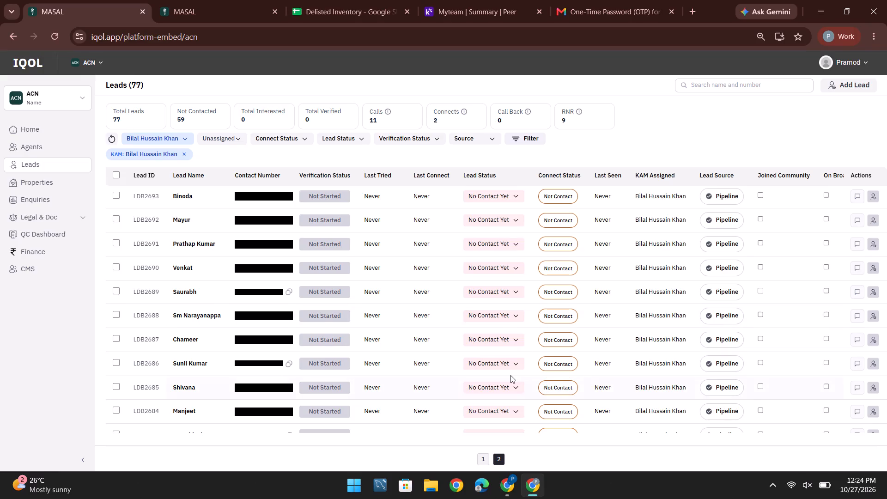
pyautogui.hscroll(2, 510, 375)
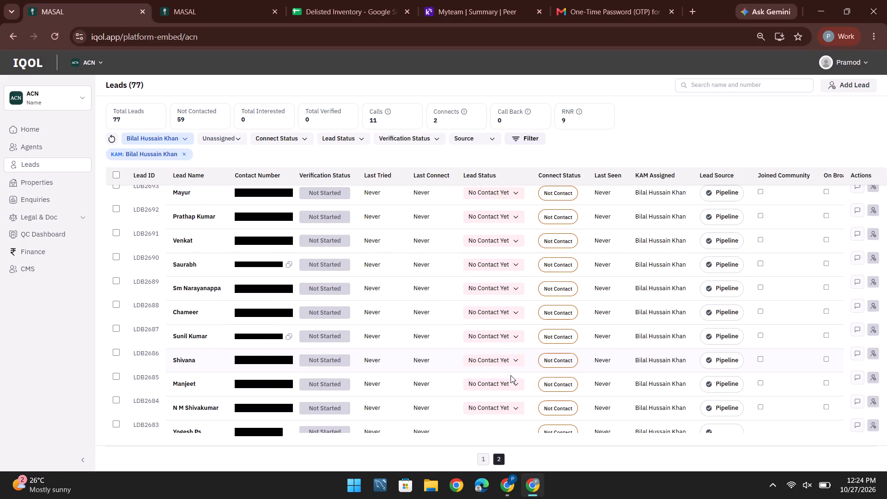
pyautogui.scroll(-1, 510, 375)
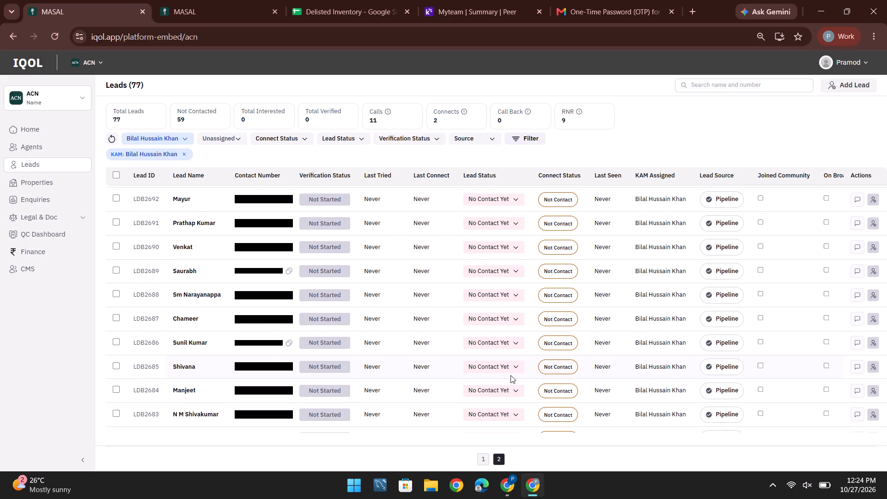
pyautogui.scroll(-3, 510, 375)
pyautogui.scroll(2, 510, 375)
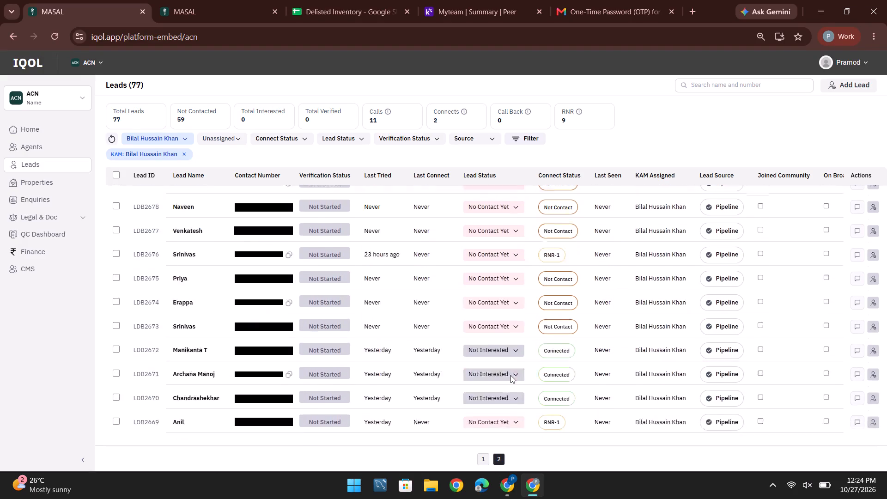
pyautogui.scroll(2, 510, 375)
pyautogui.scroll(-4, 510, 375)
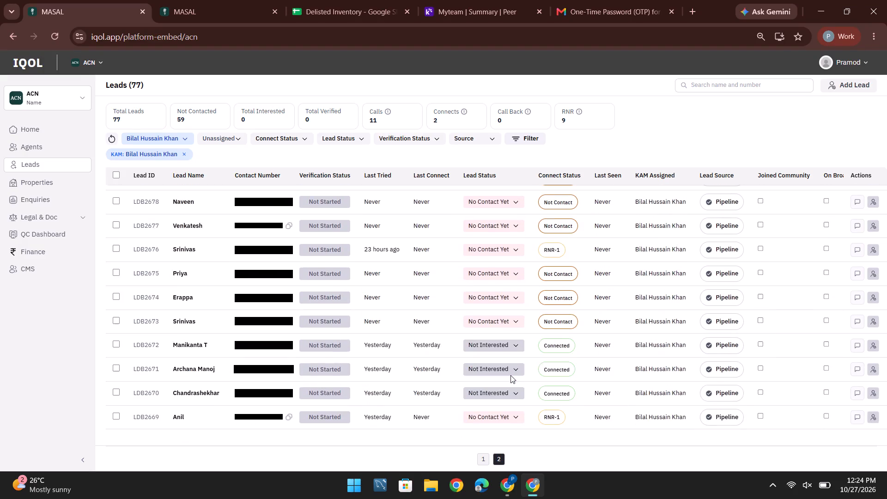
pyautogui.scroll(-2, 510, 375)
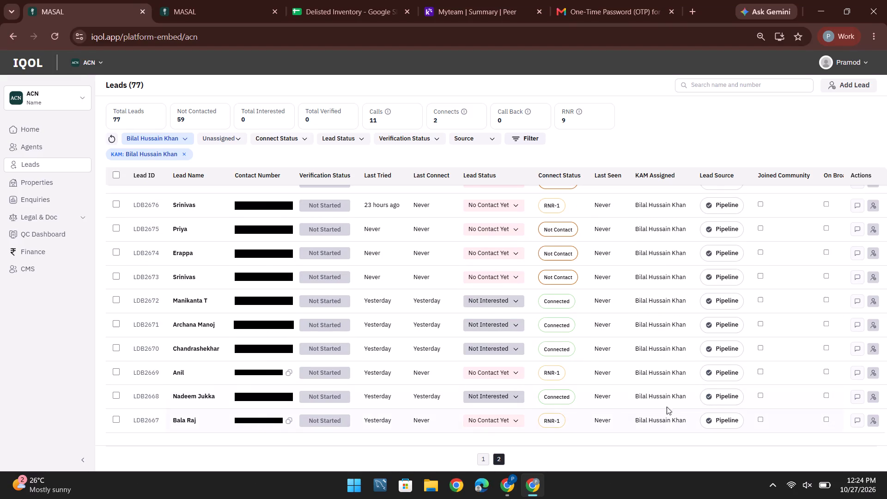
pyautogui.hscroll(1, 798, 399)
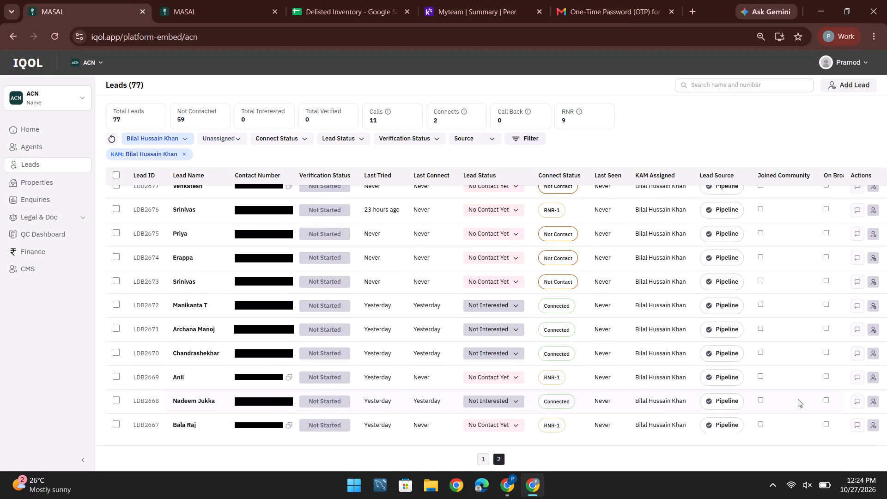
pyautogui.hscroll(1, 798, 399)
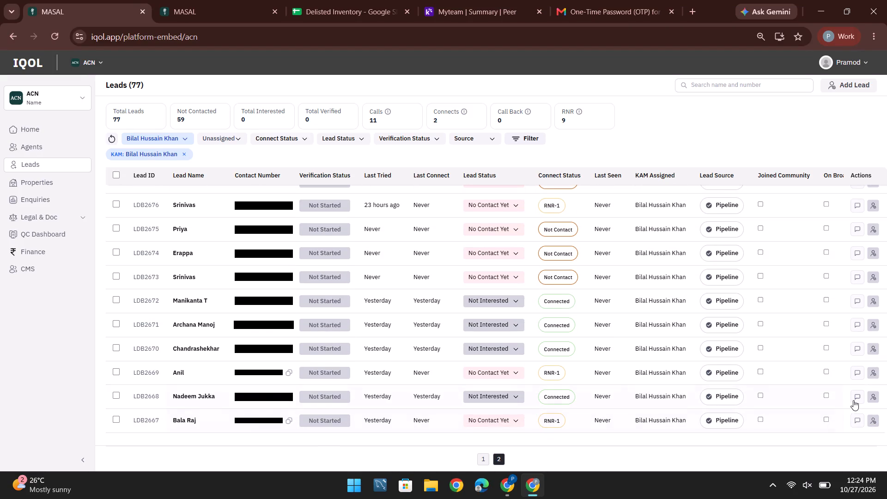
pyautogui.click(854, 400)
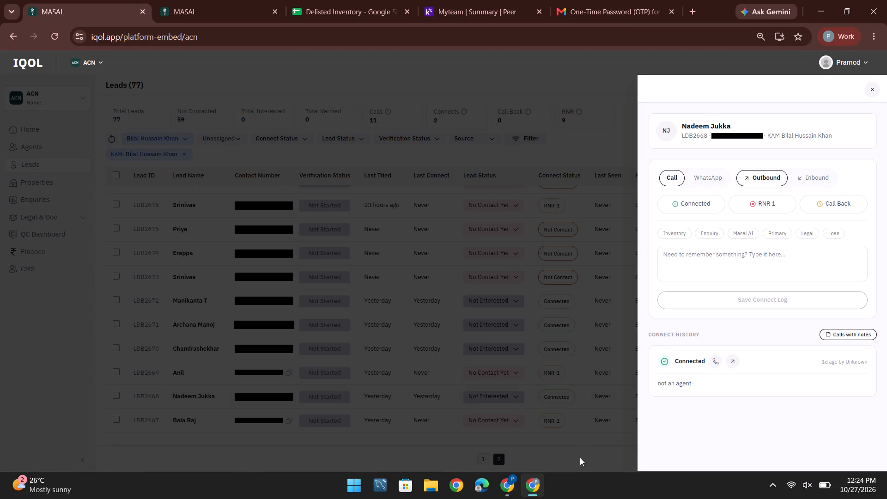
pyautogui.click(580, 457)
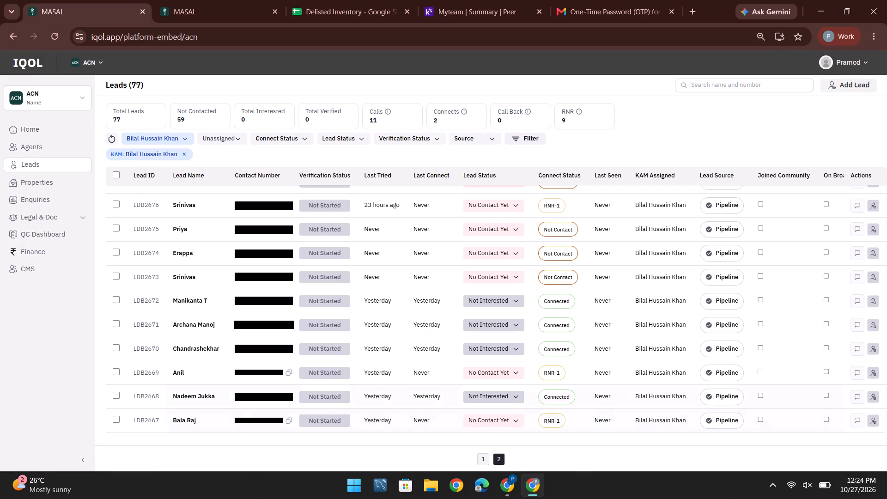
pyautogui.scroll(4, 672, 396)
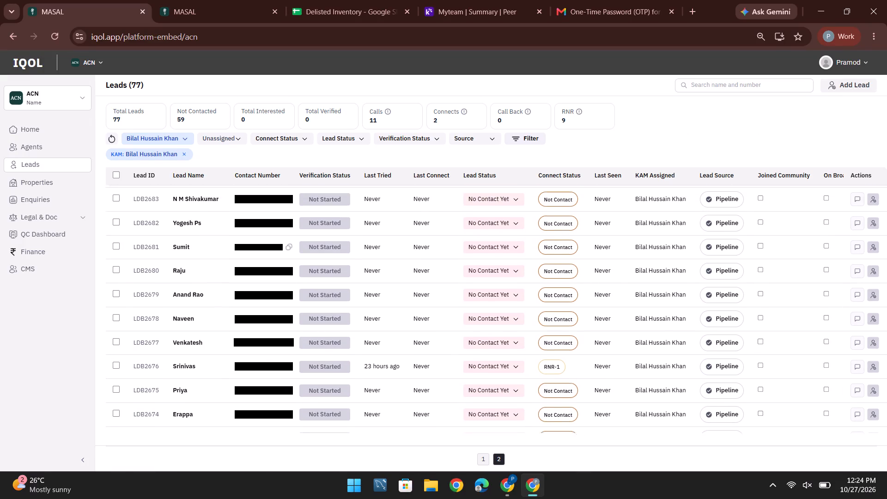
pyautogui.scroll(4, 672, 396)
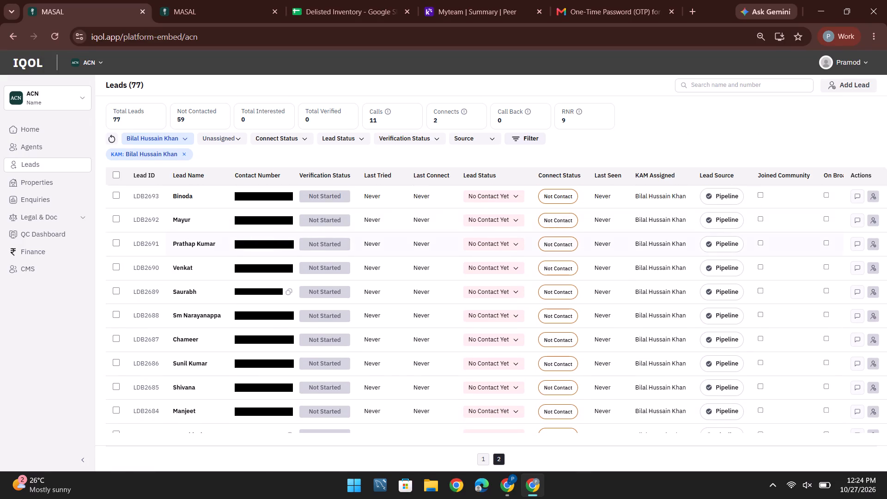
pyautogui.click(861, 197)
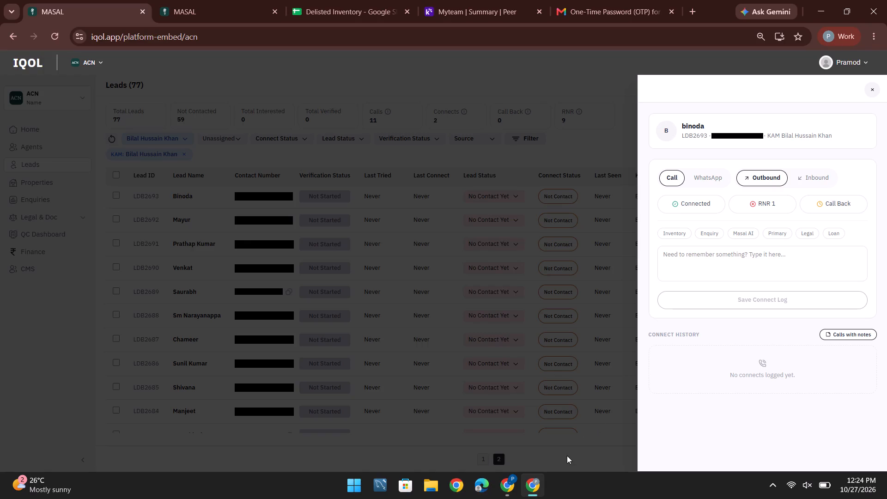
pyautogui.click(567, 456)
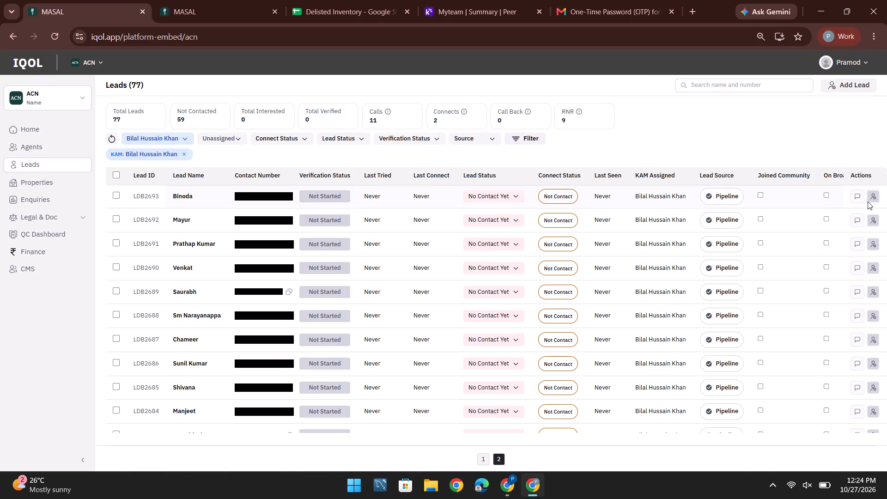
pyautogui.click(868, 201)
pyautogui.scroll(-1, 671, 287)
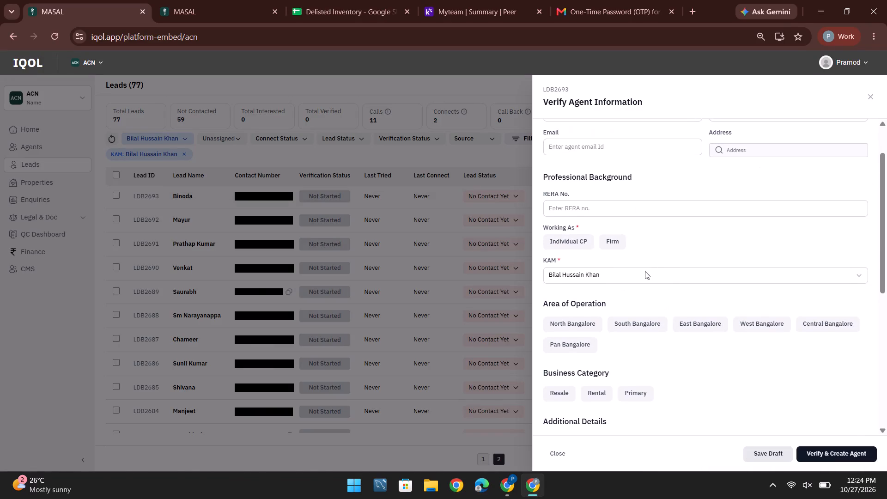
pyautogui.click(644, 271)
pyautogui.scroll(-1, 584, 290)
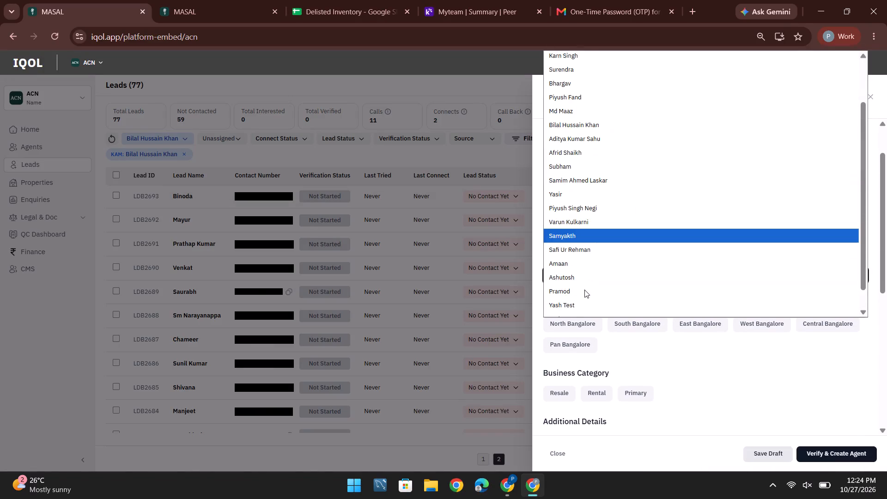
pyautogui.click(562, 269)
pyautogui.scroll(4, 679, 255)
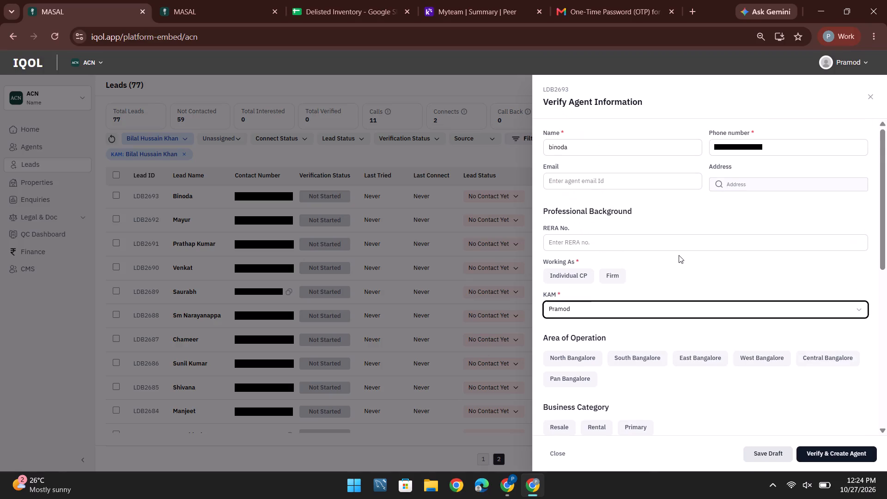
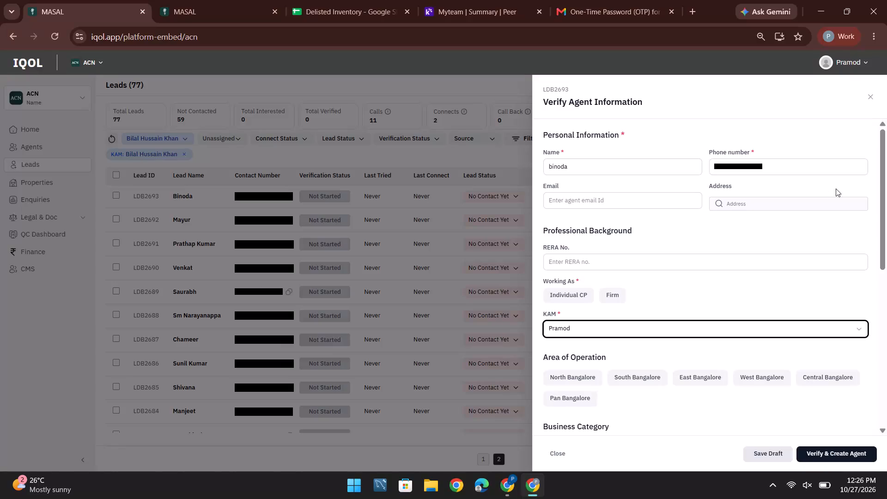
pyautogui.click(874, 97)
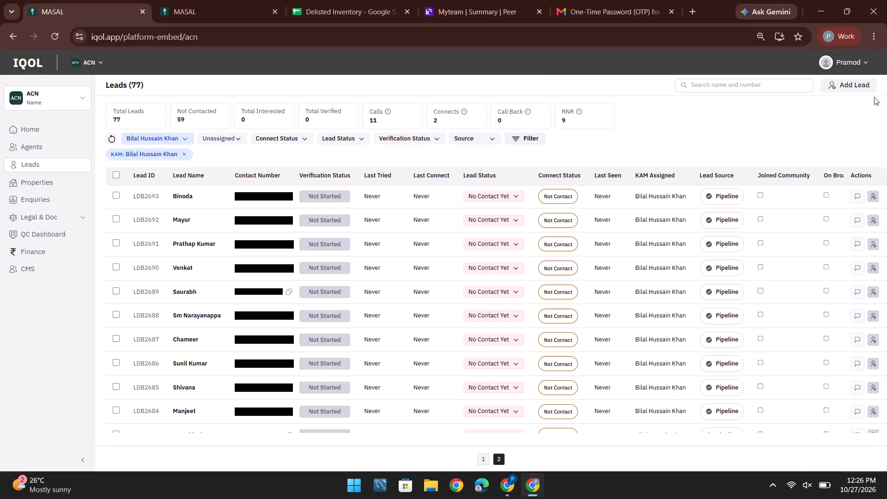
pyautogui.click(510, 201)
pyautogui.click(486, 228)
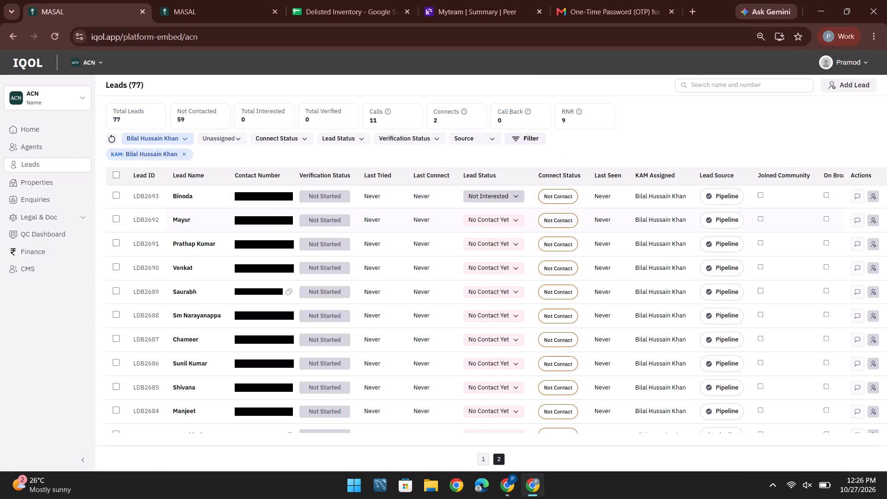
pyautogui.click(852, 197)
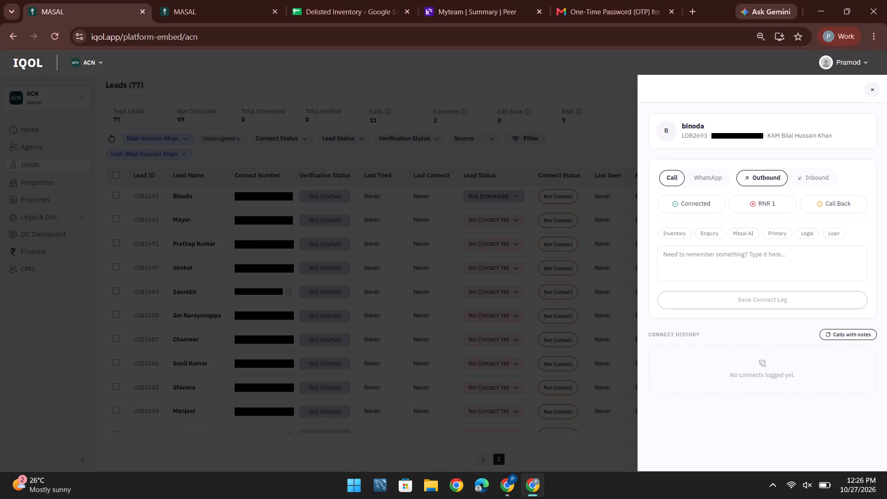
pyautogui.click(704, 210)
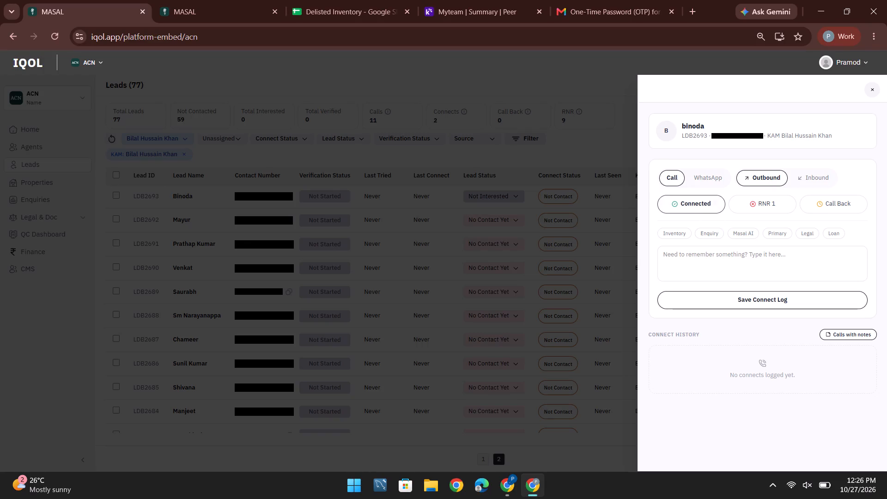
pyautogui.click(700, 261)
pyautogui.write('not an agent')
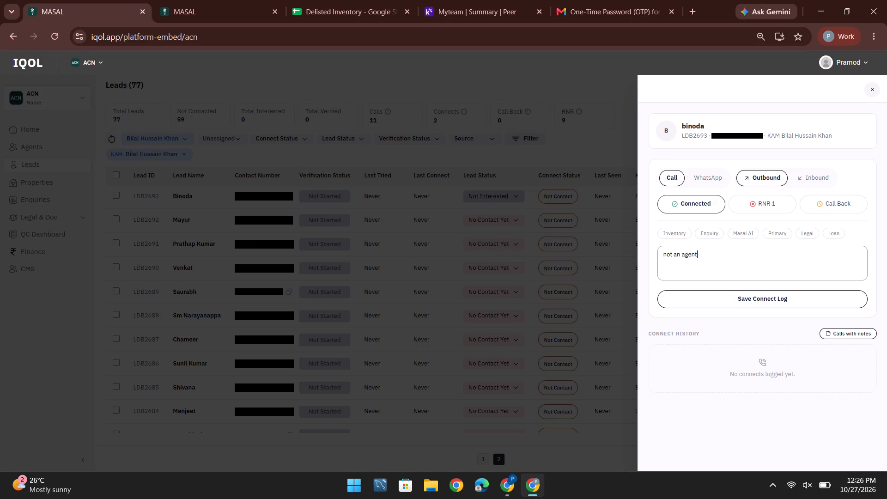
pyautogui.click(712, 305)
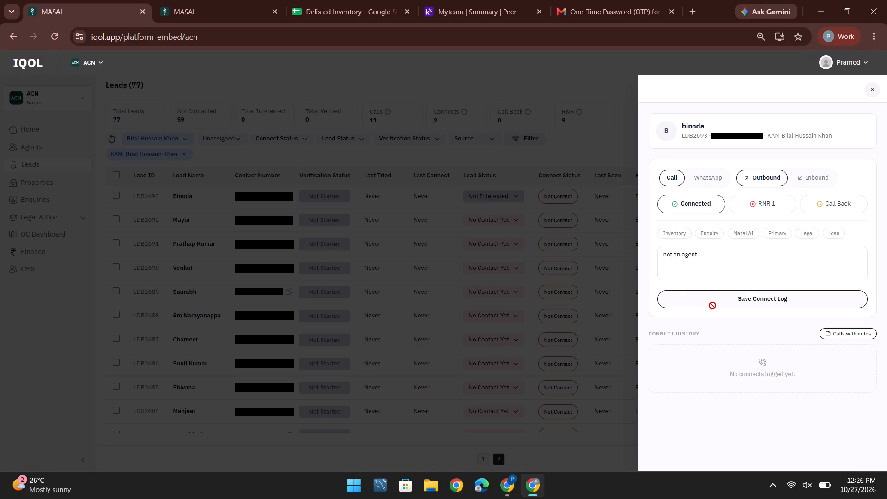
pyautogui.click(568, 461)
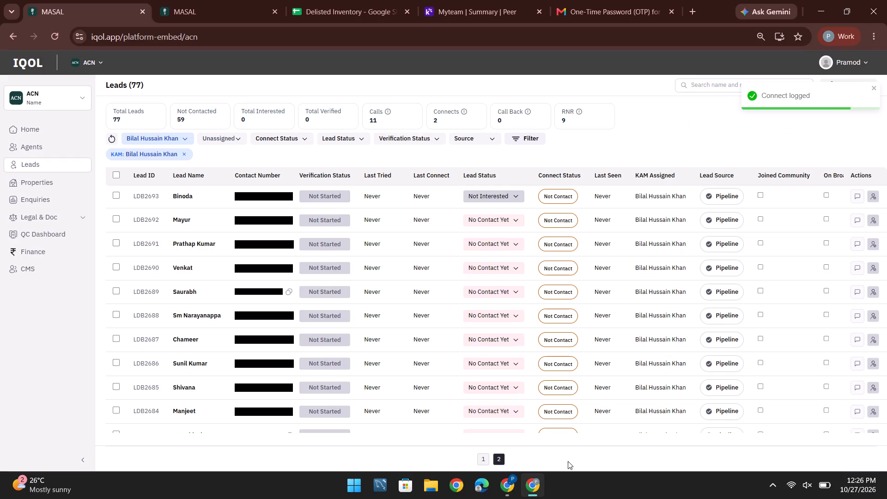
pyautogui.hscroll(1, 643, 403)
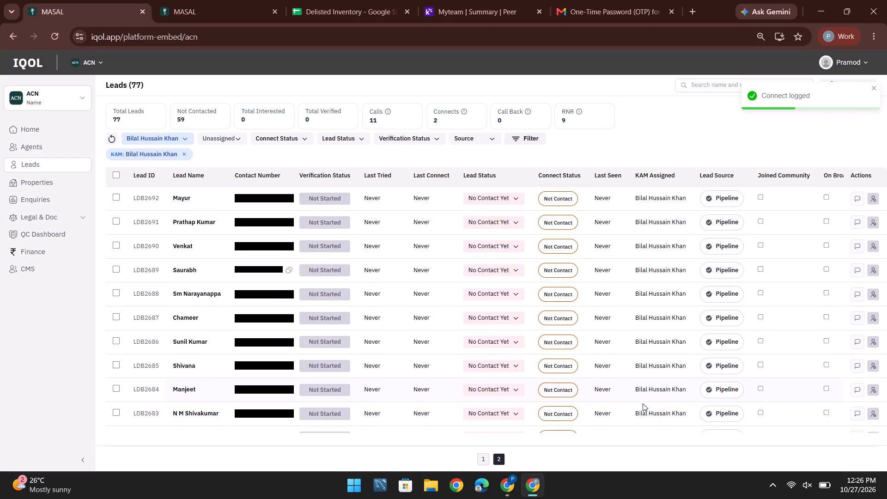
pyautogui.hscroll(1, 643, 403)
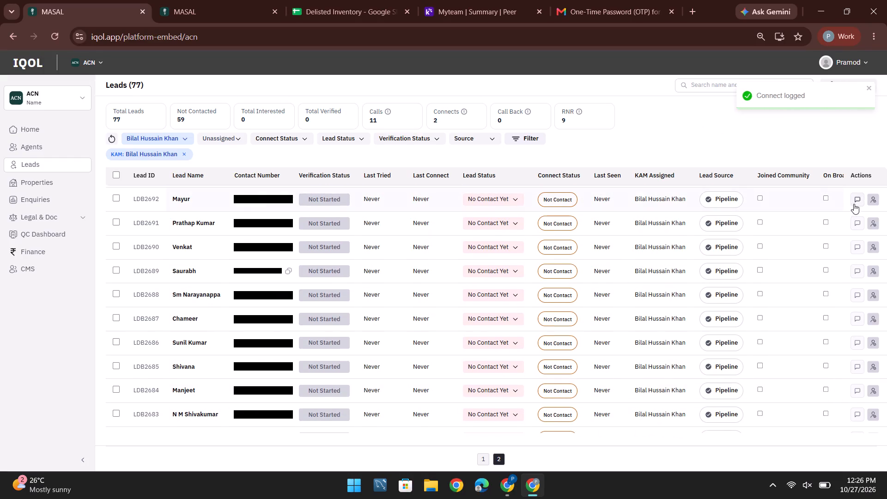
pyautogui.click(854, 204)
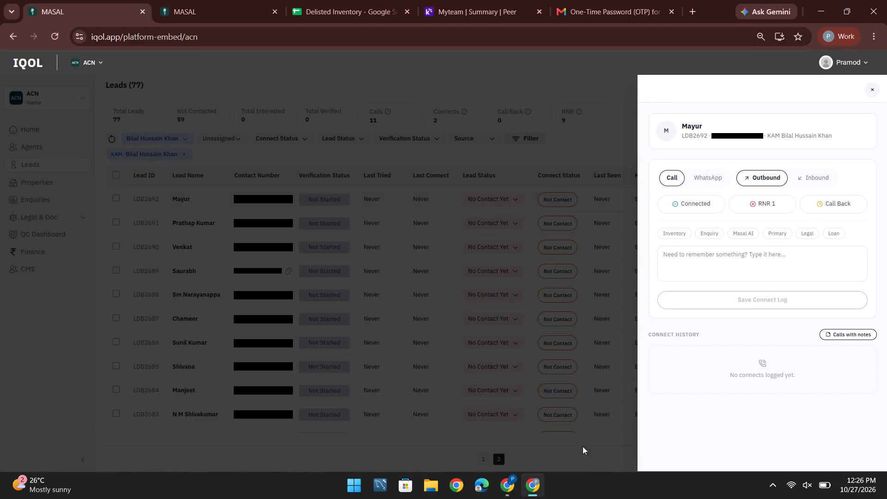
pyautogui.click(578, 452)
pyautogui.click(868, 198)
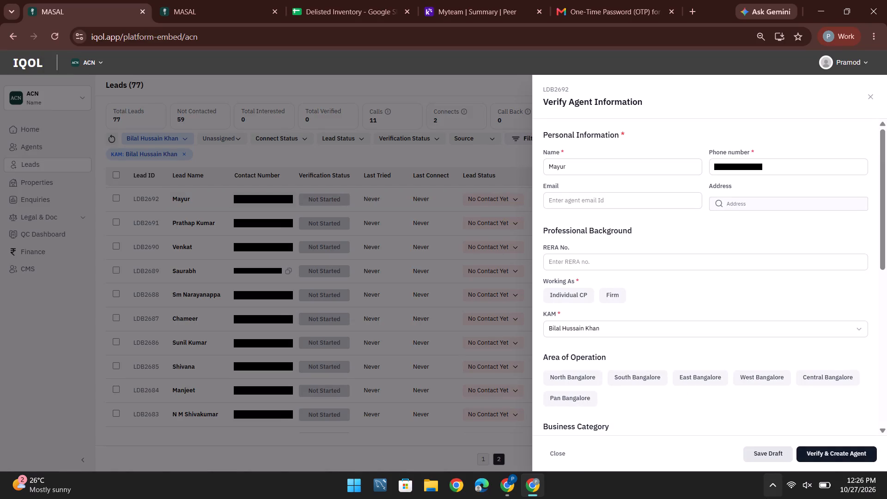
pyautogui.click(766, 498)
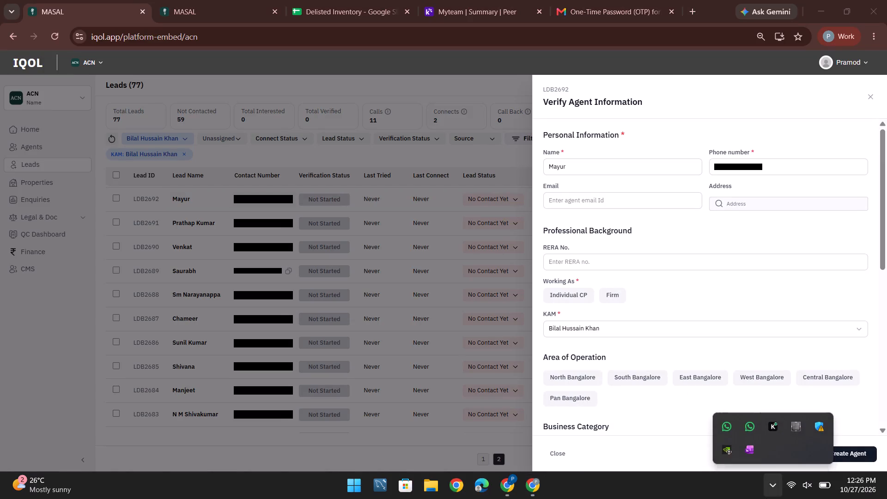
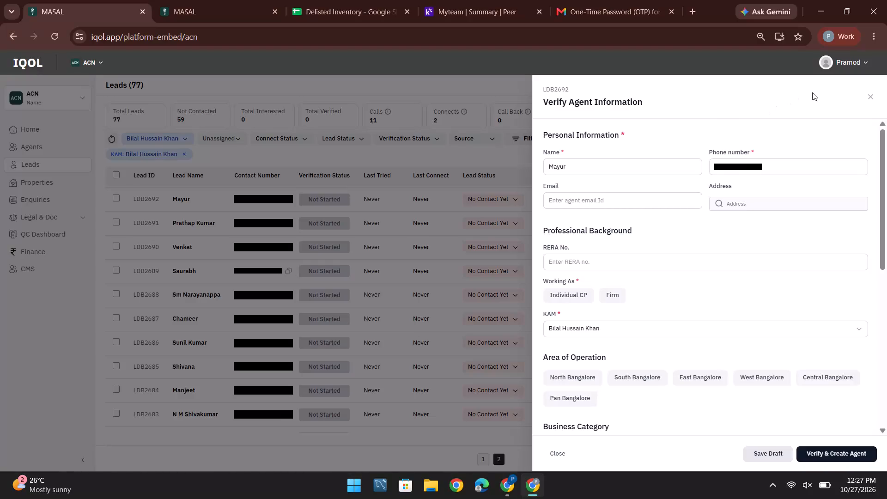
pyautogui.click(872, 99)
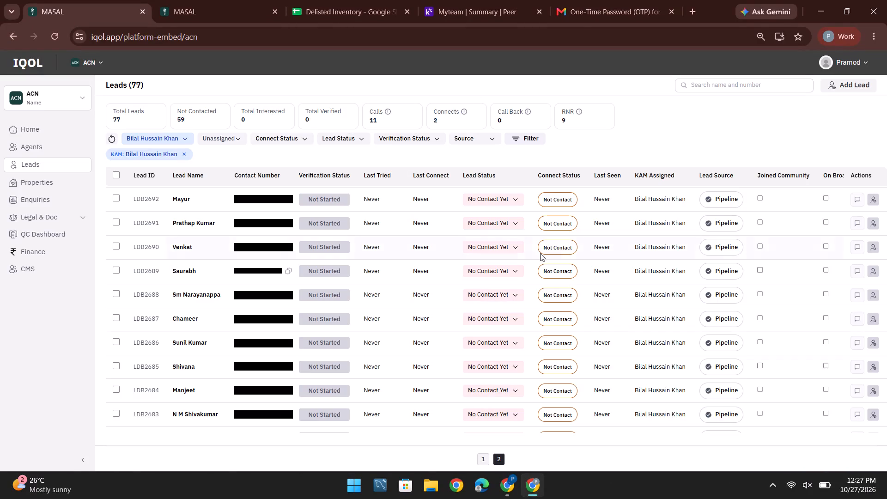
pyautogui.click(498, 200)
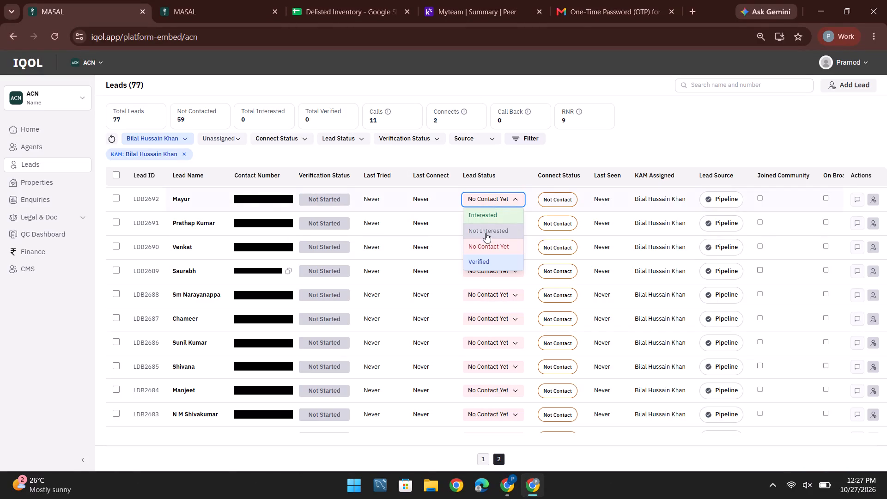
pyautogui.click(486, 233)
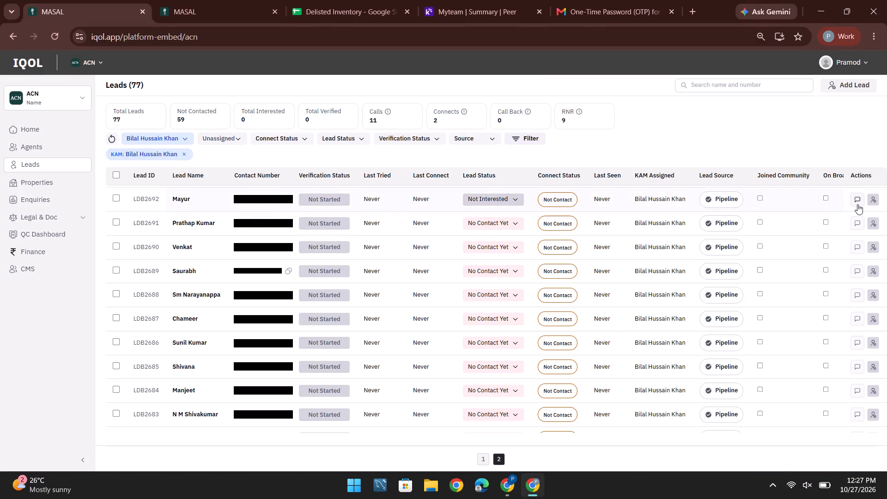
pyautogui.click(857, 204)
pyautogui.click(699, 200)
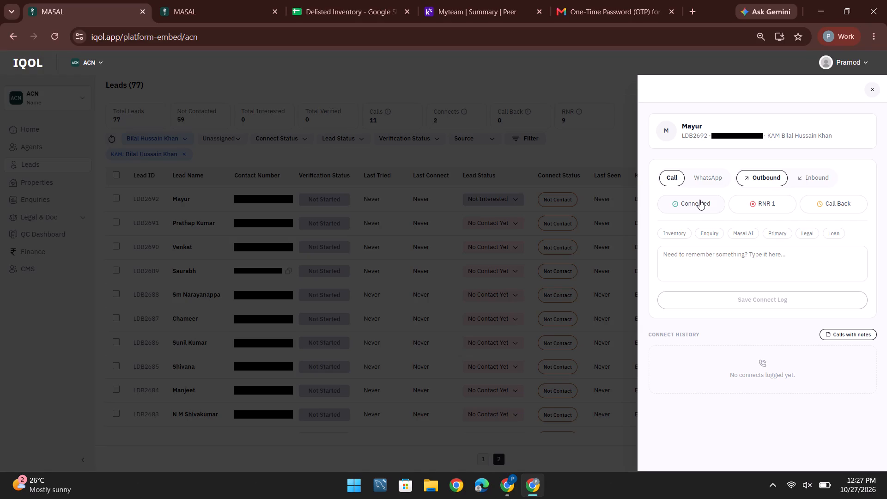
pyautogui.click(694, 255)
pyautogui.write('not an agent')
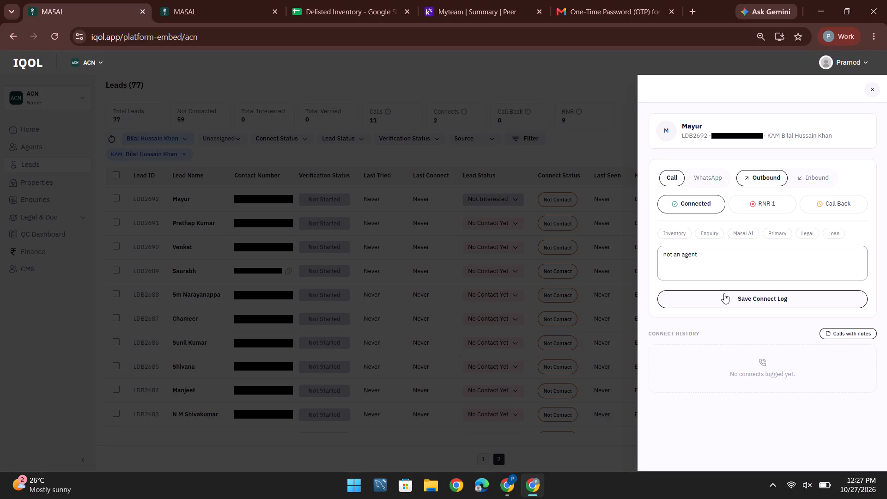
pyautogui.click(724, 293)
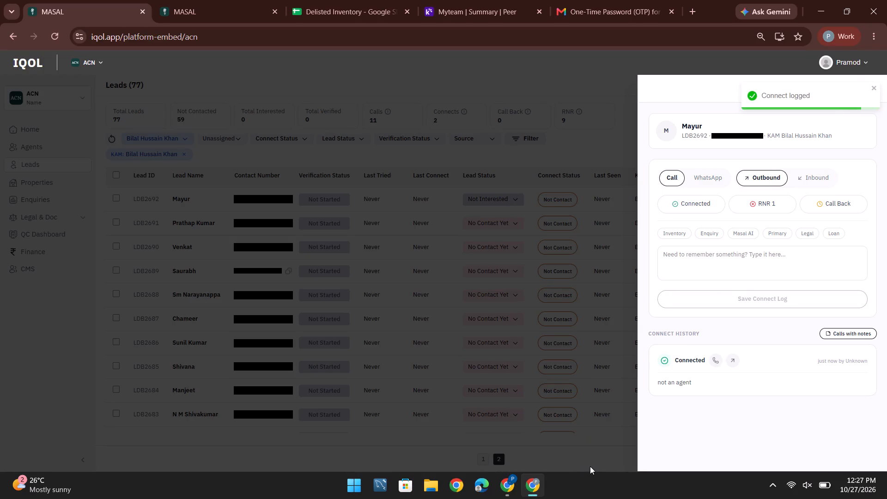
pyautogui.click(609, 457)
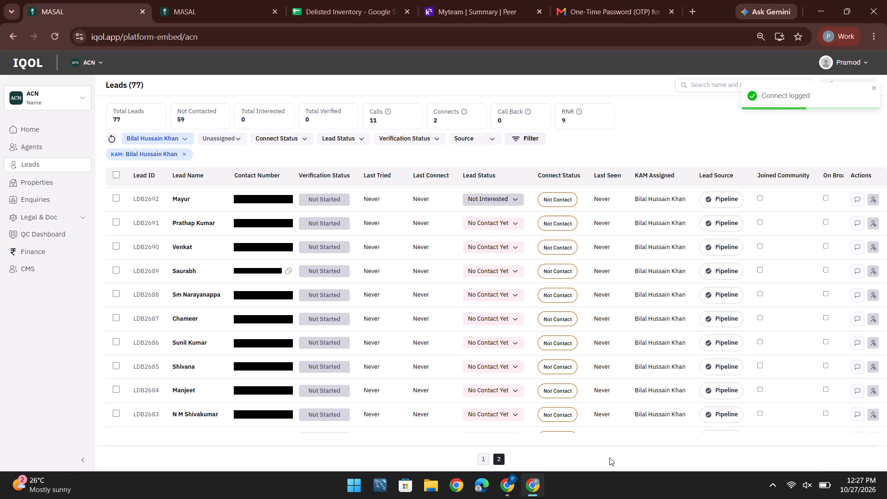
pyautogui.scroll(-1, 687, 398)
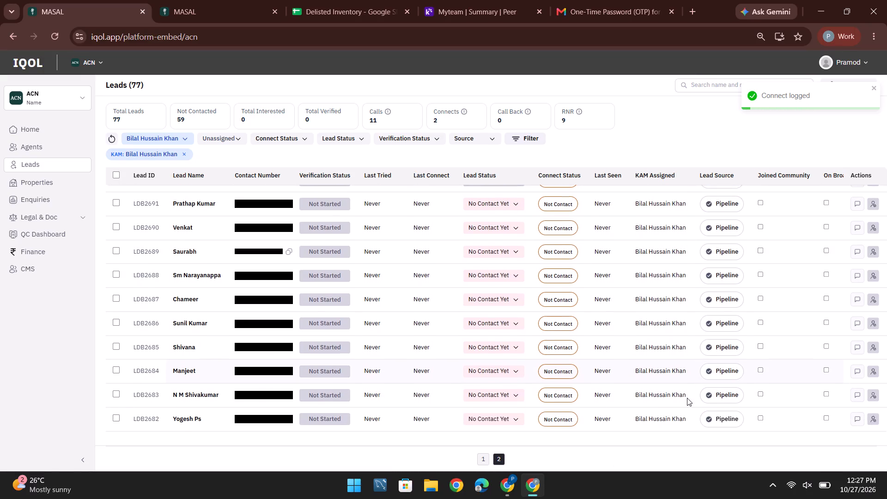
pyautogui.scroll(-1, 687, 398)
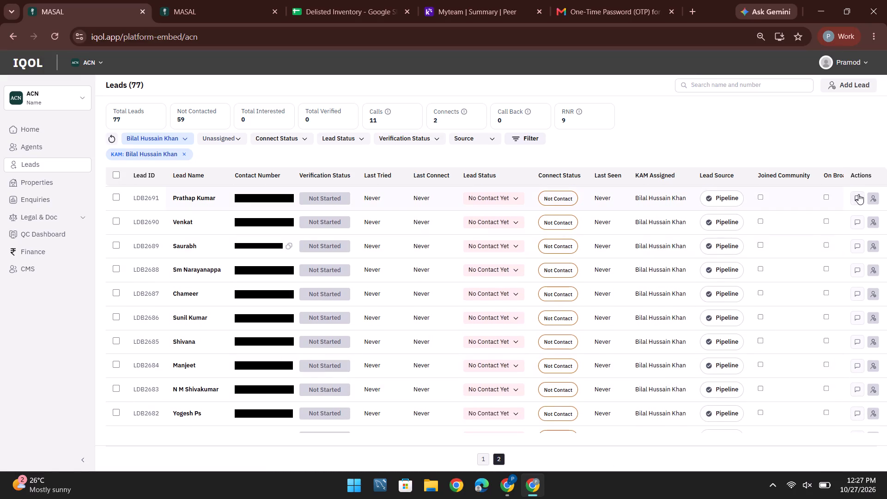
pyautogui.click(858, 194)
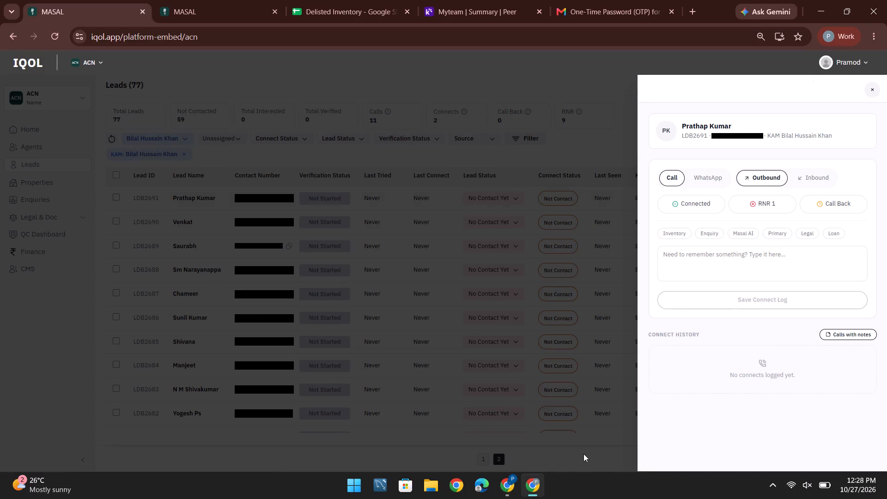
pyautogui.click(583, 454)
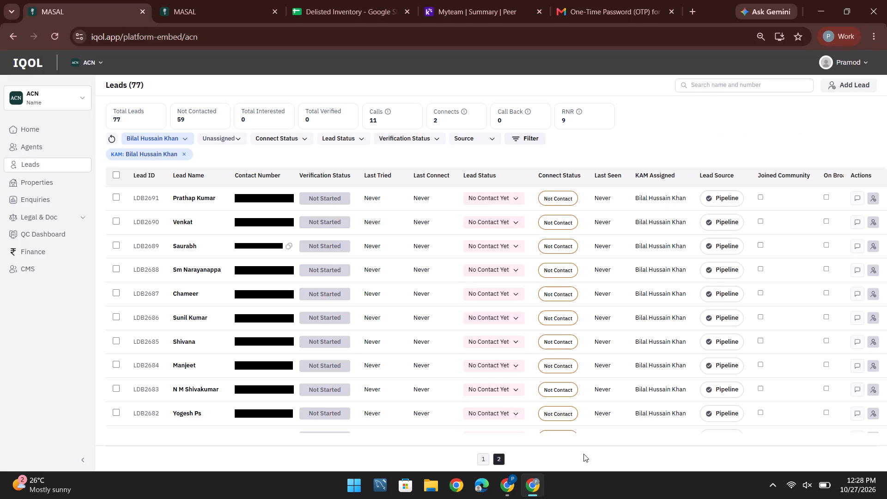
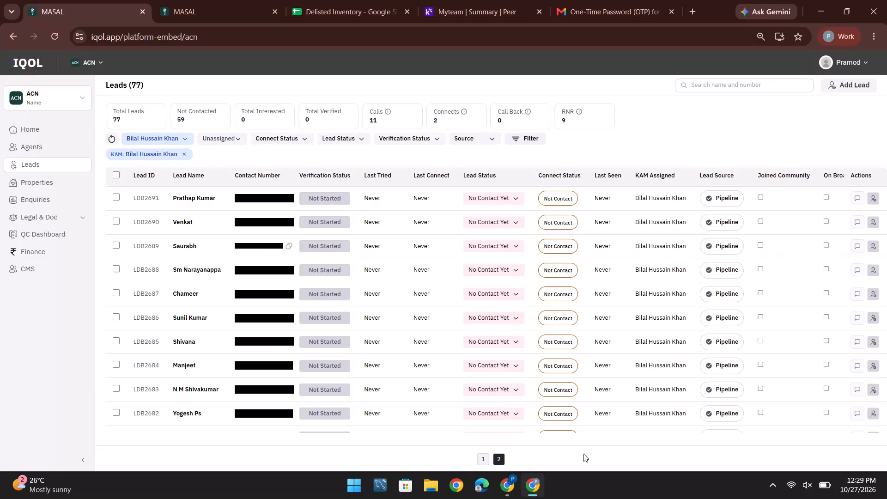
pyautogui.scroll(-2, 583, 454)
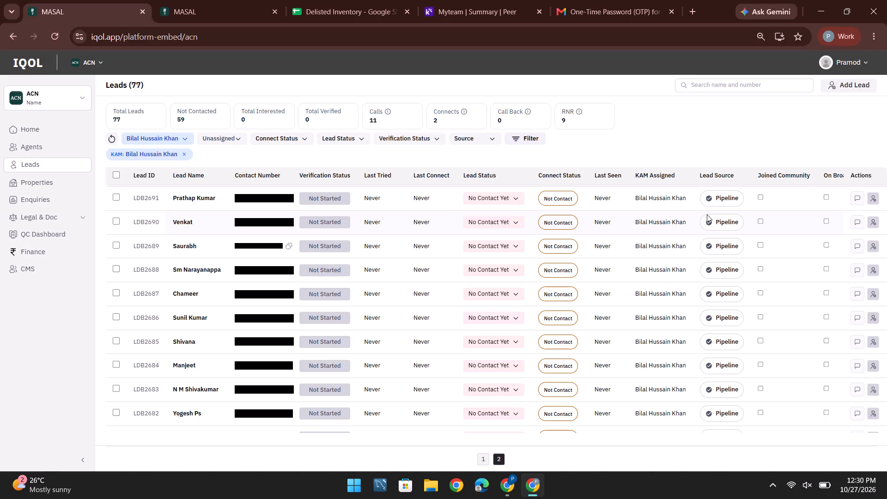
pyautogui.click(874, 225)
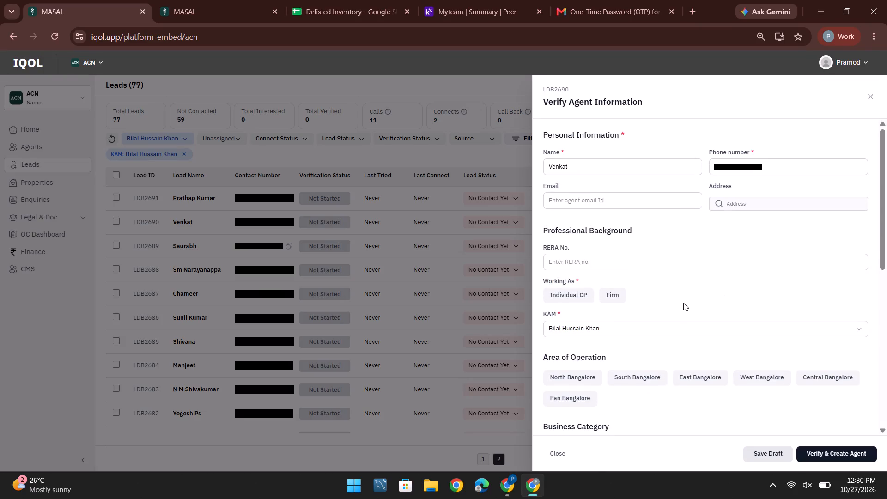
pyautogui.click(431, 455)
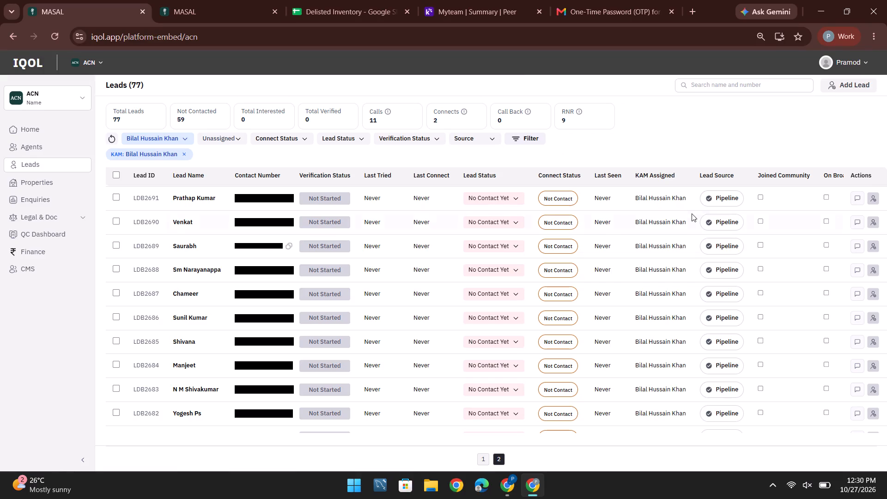
pyautogui.click(854, 198)
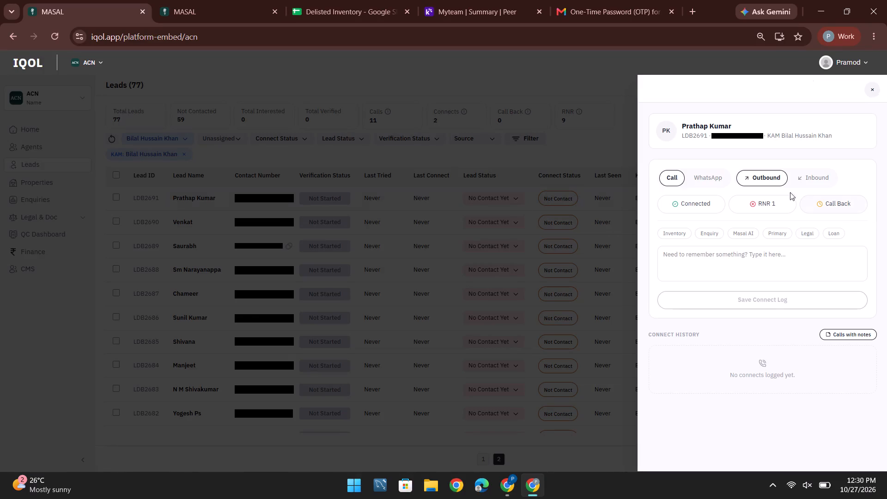
pyautogui.click(761, 204)
pyautogui.click(698, 250)
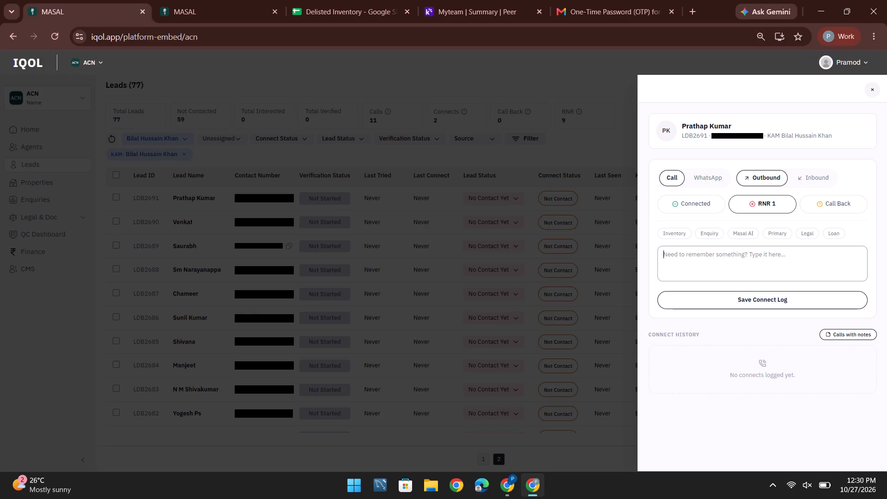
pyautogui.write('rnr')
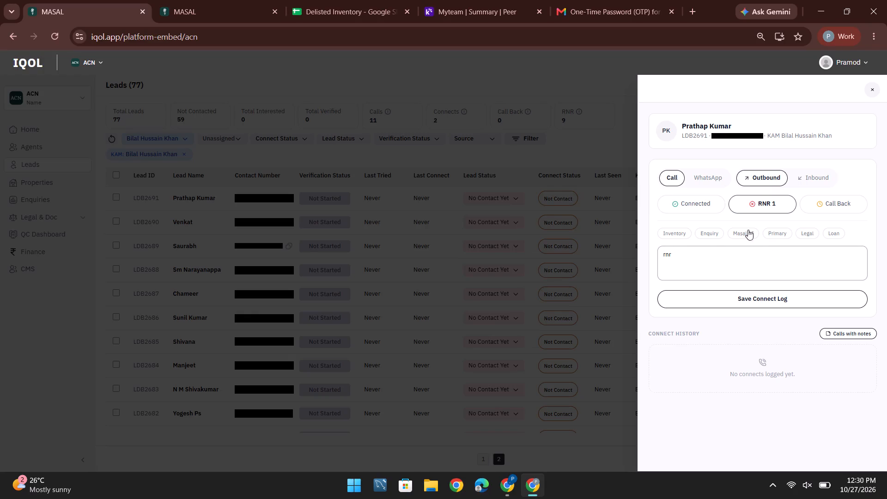
pyautogui.click(732, 299)
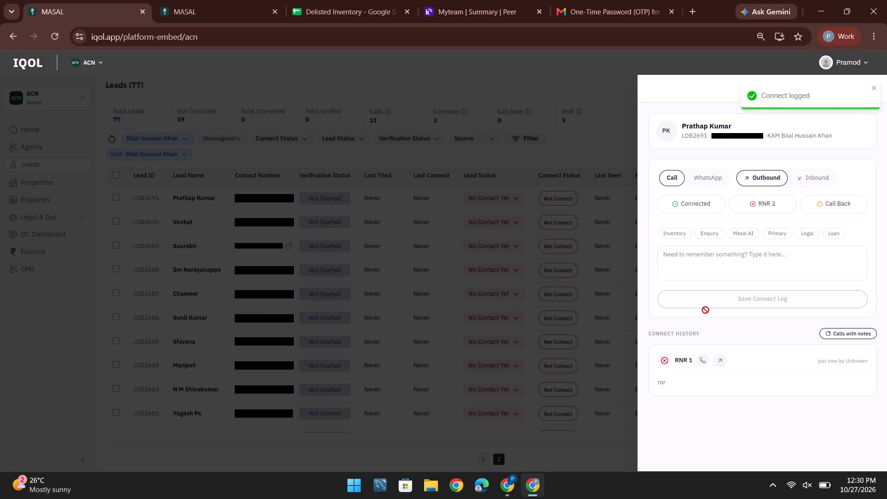
pyautogui.click(585, 460)
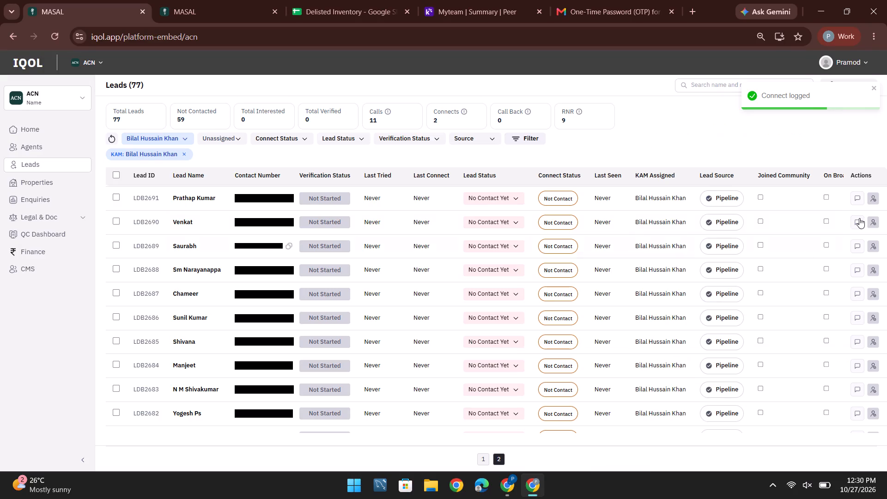
pyautogui.click(861, 218)
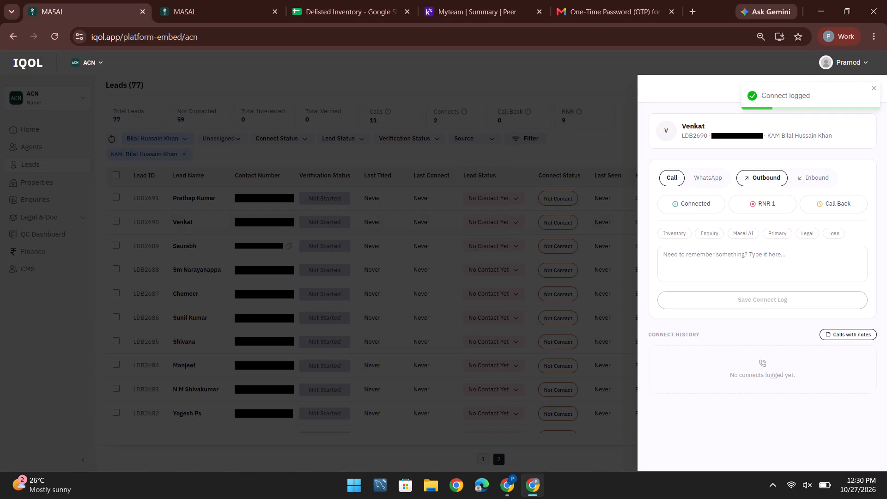
pyautogui.click(770, 201)
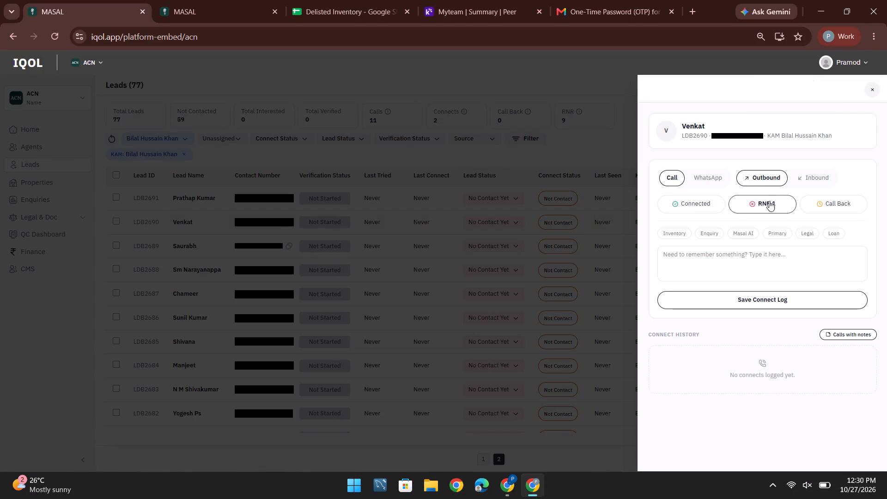
pyautogui.click(683, 264)
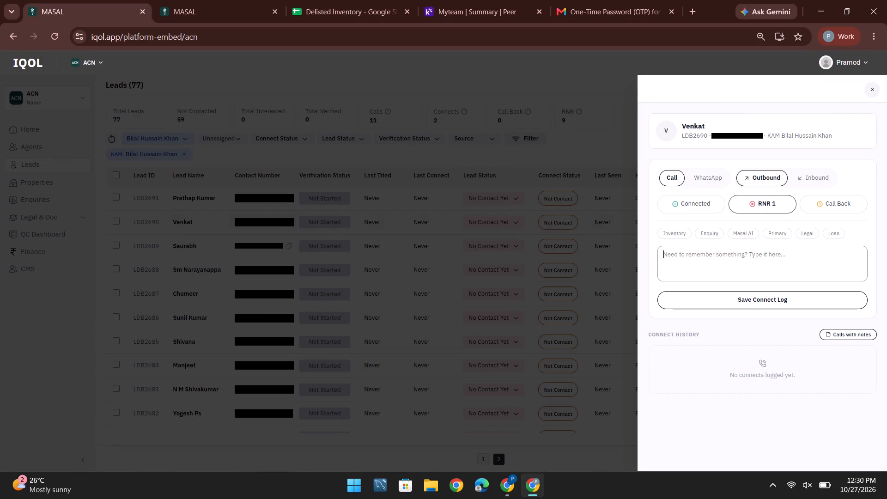
pyautogui.write('rnr')
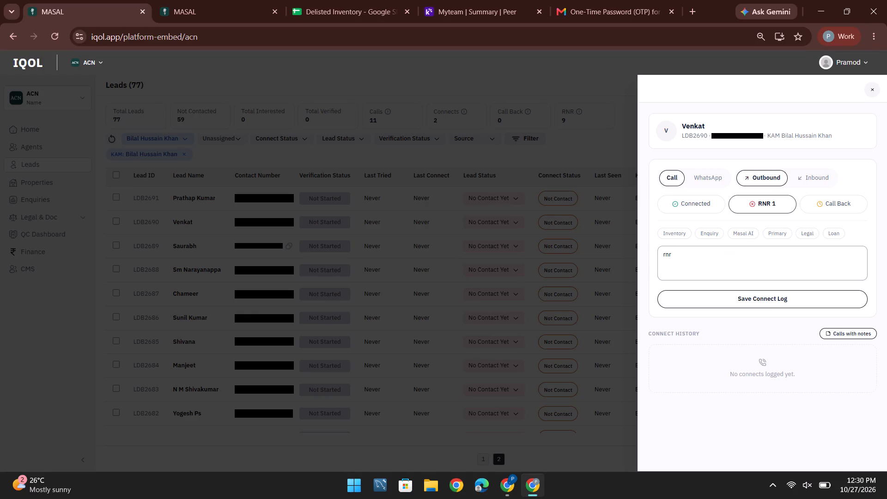
pyautogui.click(707, 294)
pyautogui.click(581, 452)
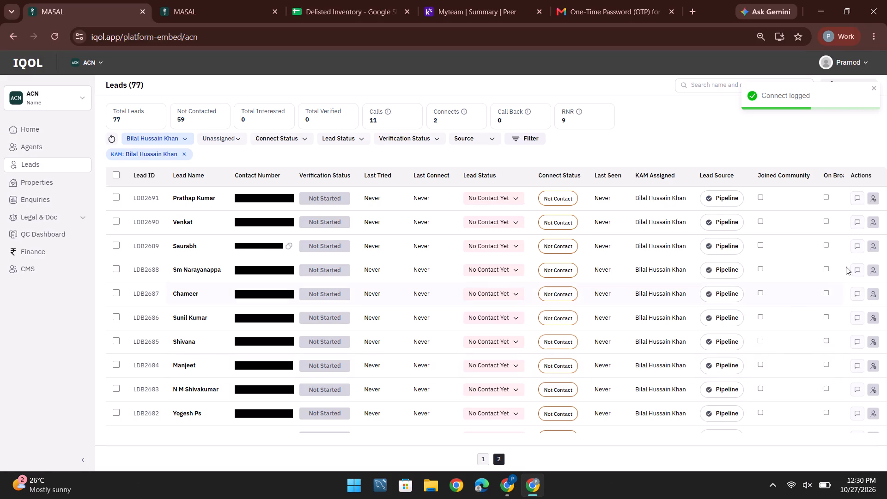
pyautogui.click(859, 246)
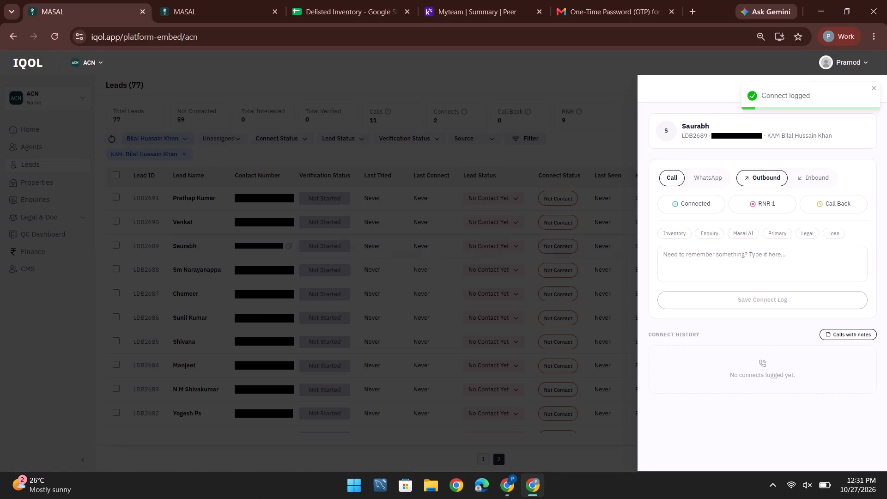
pyautogui.click(603, 454)
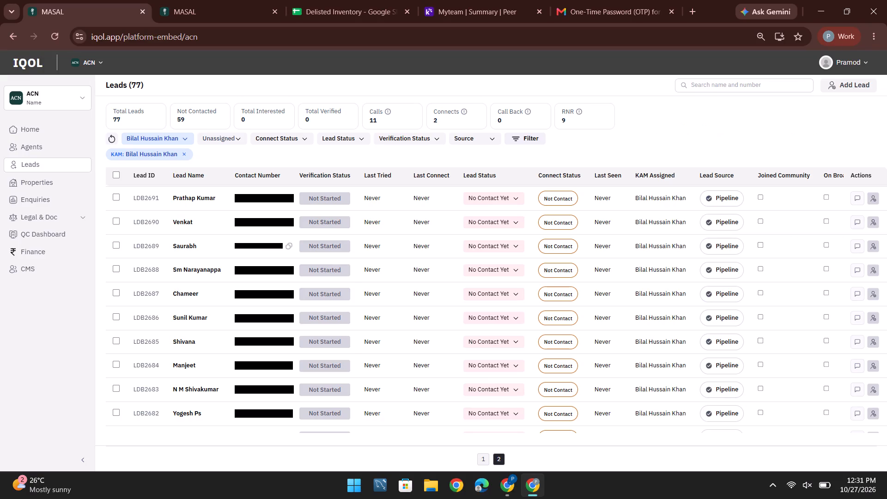
pyautogui.click(874, 247)
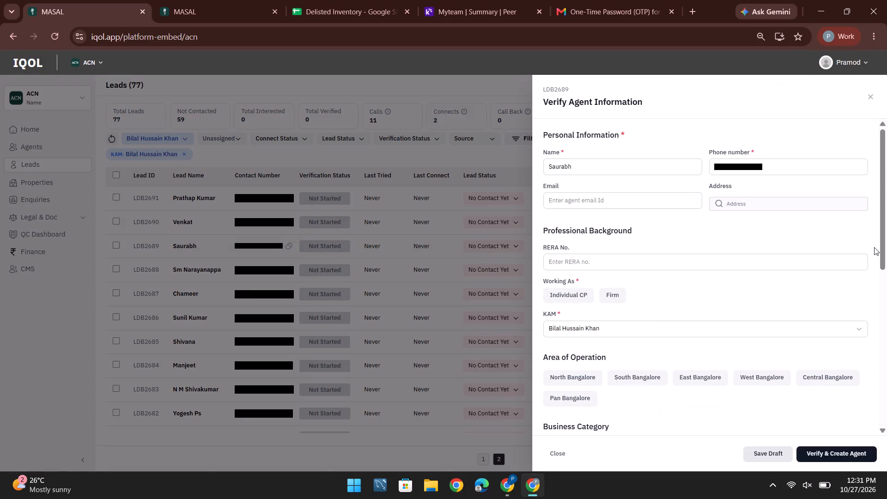
# Open the Windows power options.
pyautogui.click(357, 478)
pyautogui.click(585, 449)
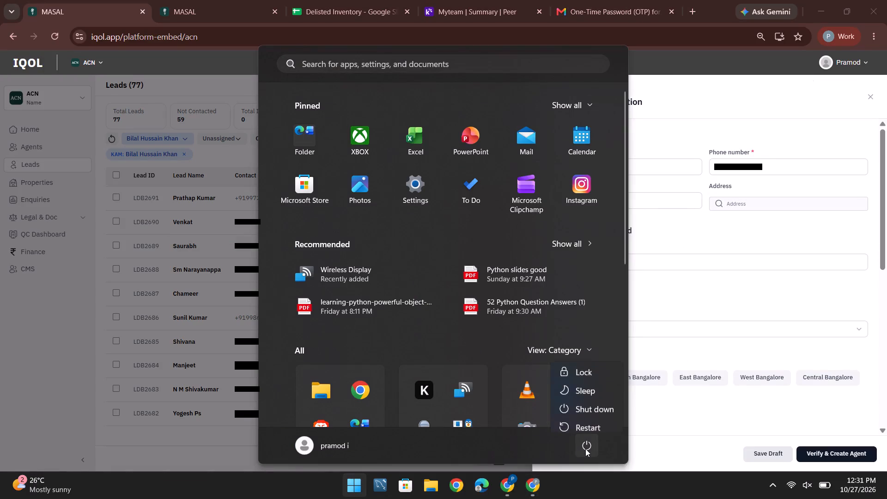